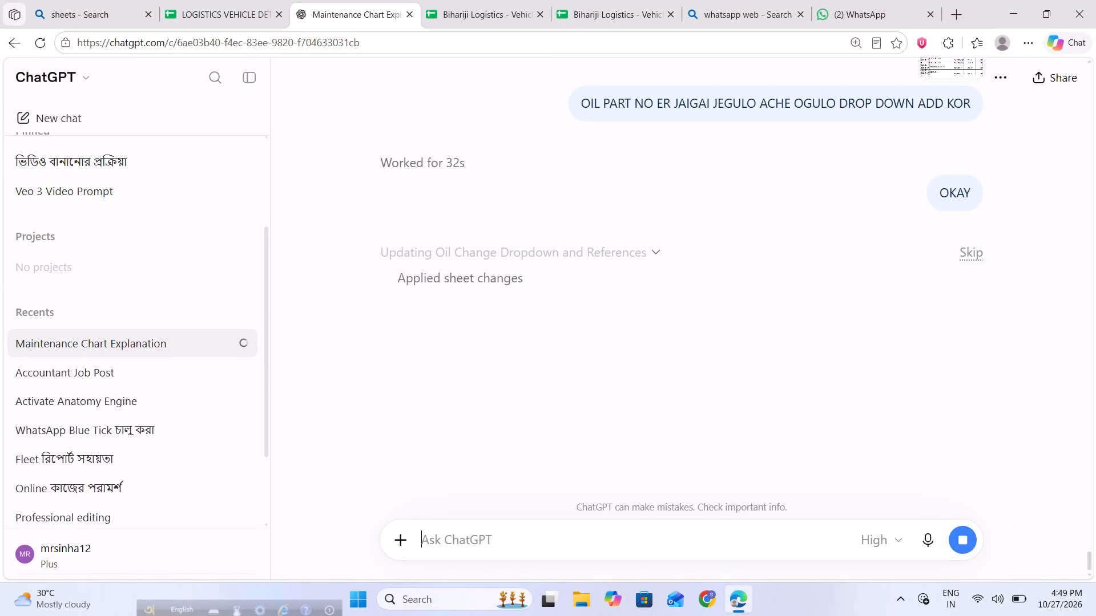
# Switch to the LOGISTICS VEHICLE DETAILS spreadsheet and widen column A of Sheet1 to about one and a half times its width.
pyautogui.click(191, 14)
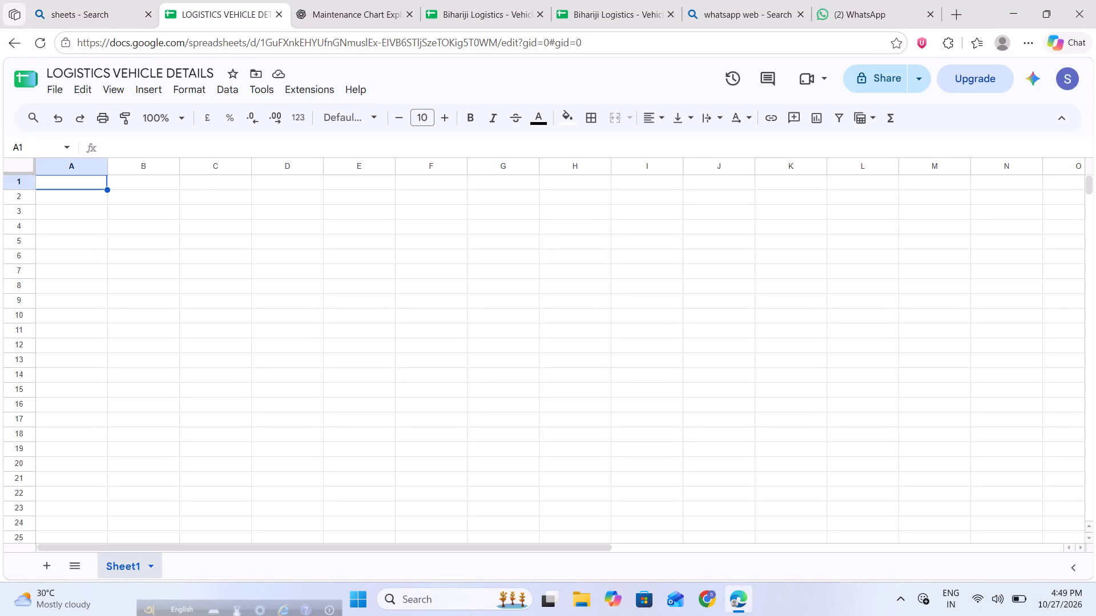
pyautogui.click(108, 175)
pyautogui.moveTo(108, 175); pyautogui.dragTo(122, 175)
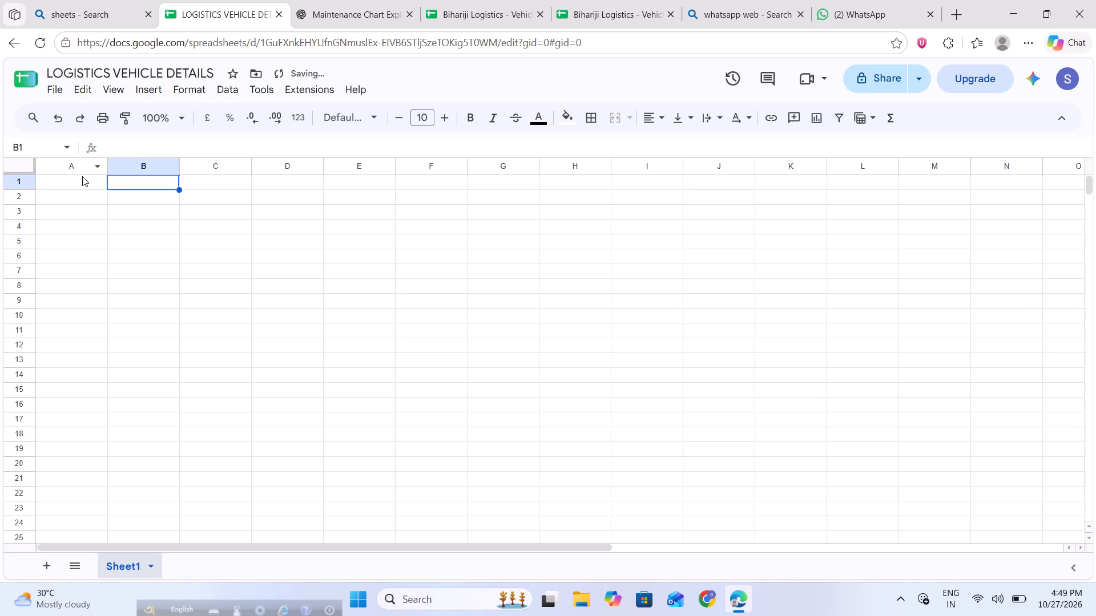
pyautogui.click(110, 161)
pyautogui.moveTo(110, 161); pyautogui.dragTo(147, 173)
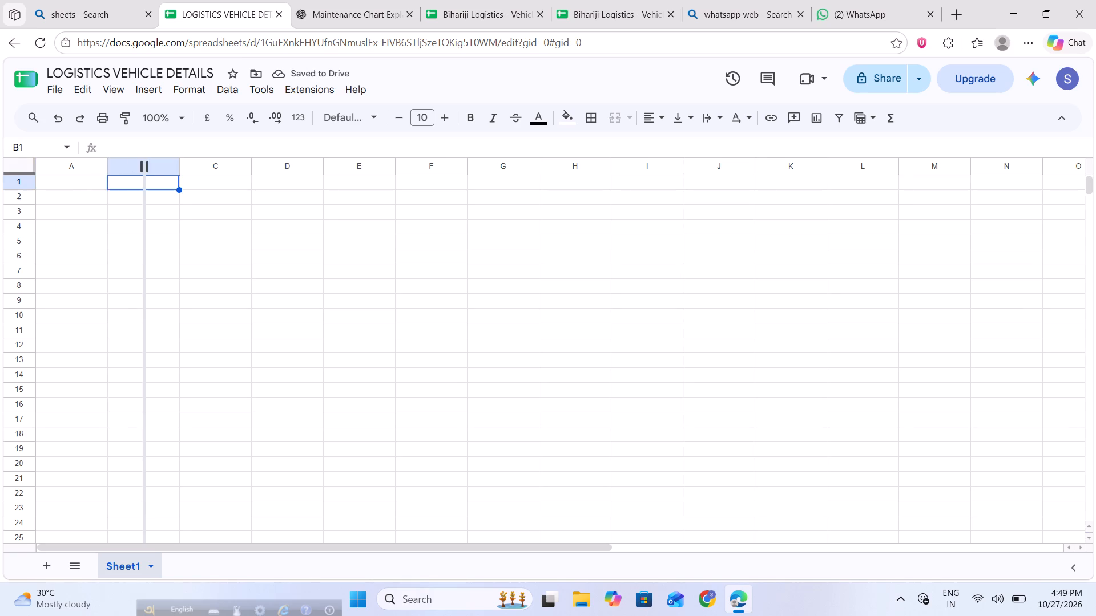
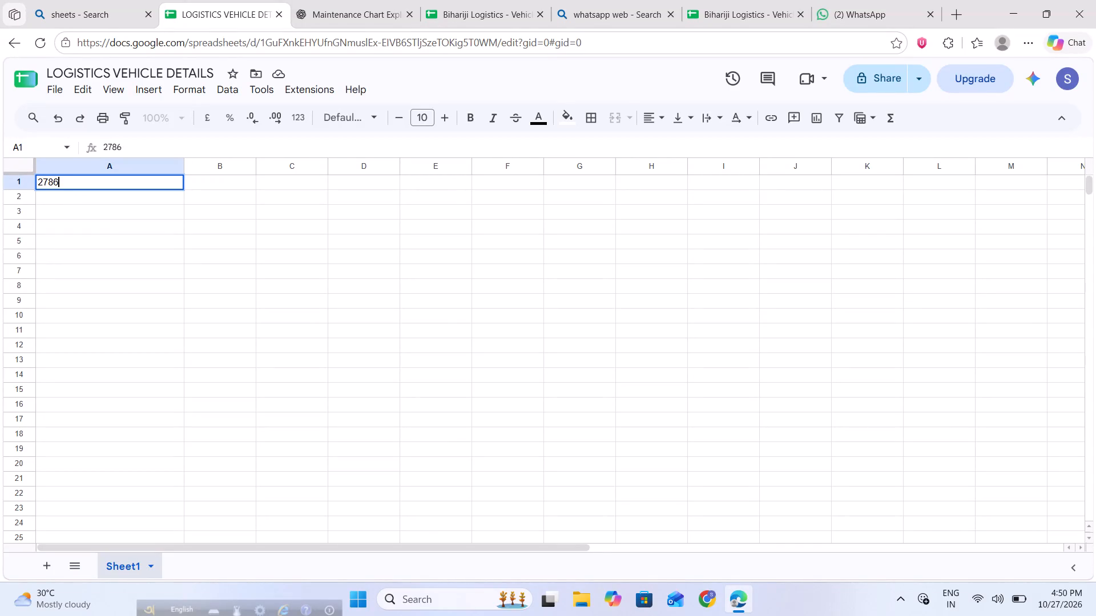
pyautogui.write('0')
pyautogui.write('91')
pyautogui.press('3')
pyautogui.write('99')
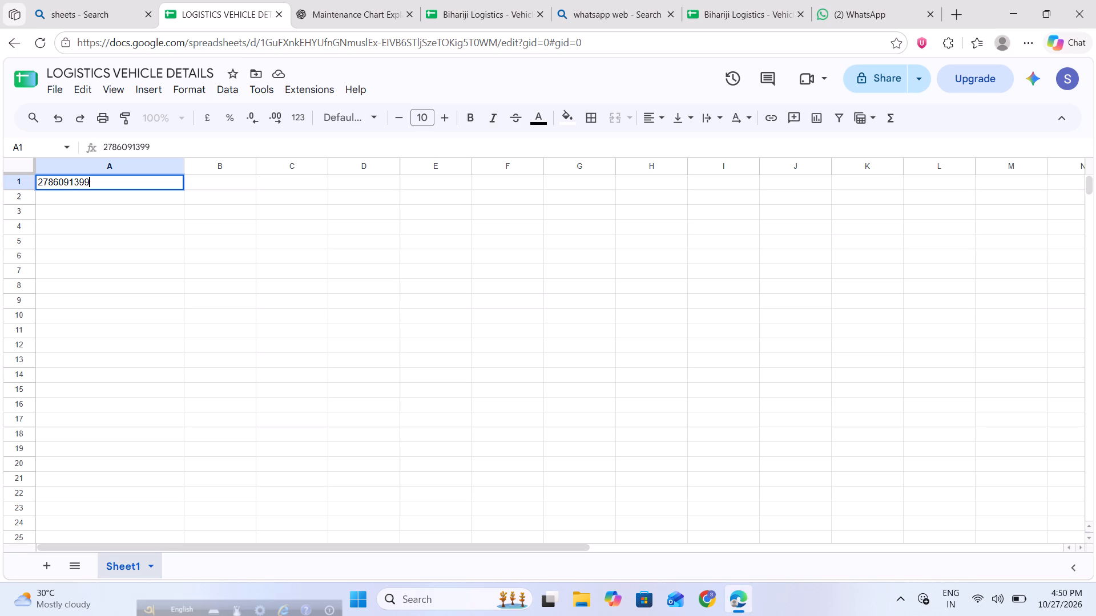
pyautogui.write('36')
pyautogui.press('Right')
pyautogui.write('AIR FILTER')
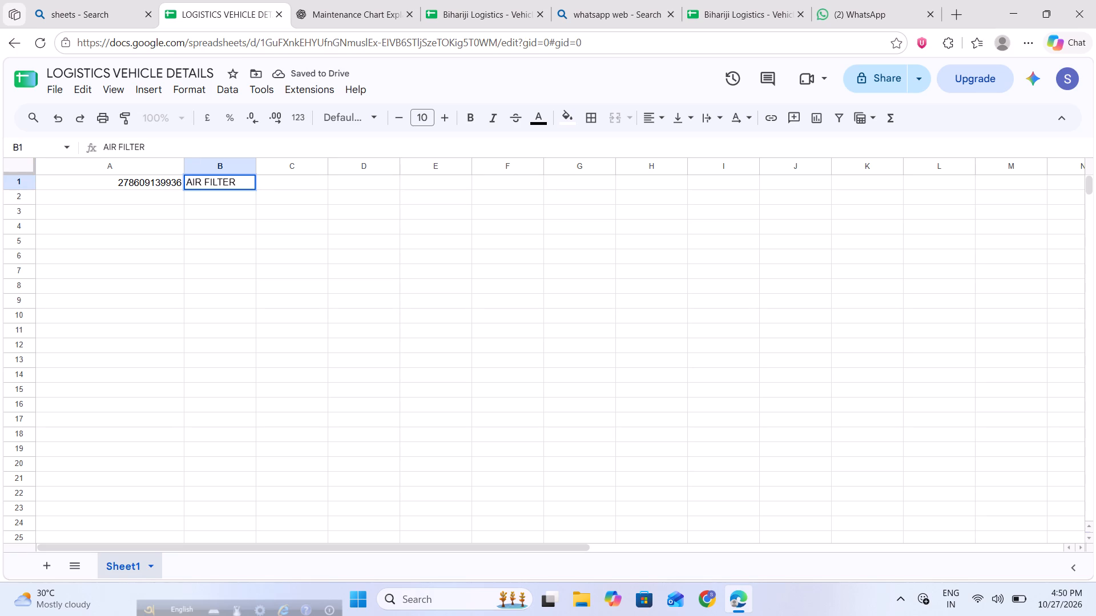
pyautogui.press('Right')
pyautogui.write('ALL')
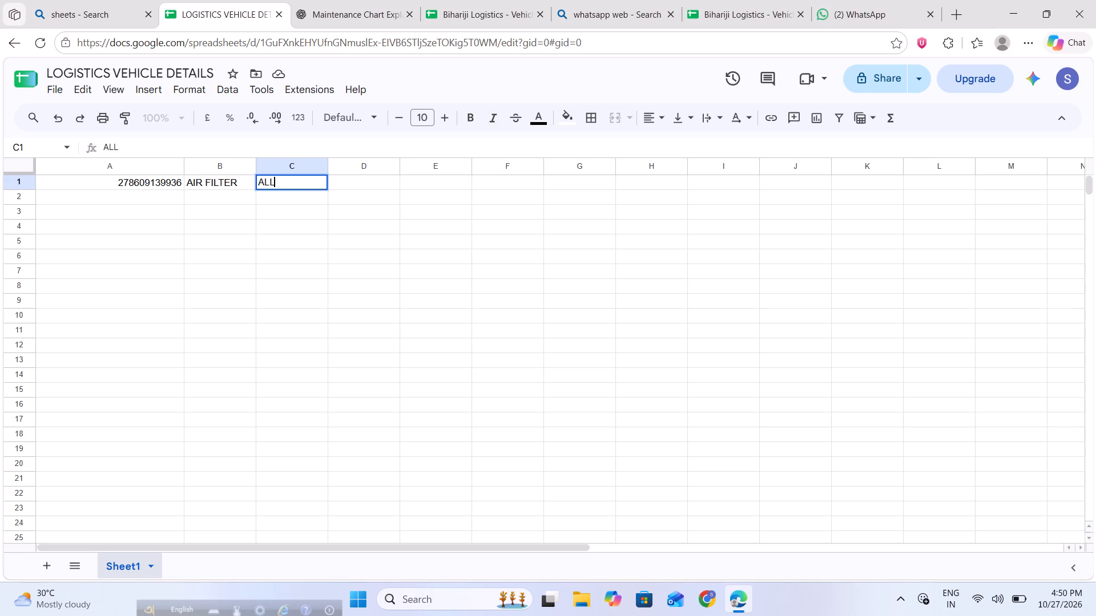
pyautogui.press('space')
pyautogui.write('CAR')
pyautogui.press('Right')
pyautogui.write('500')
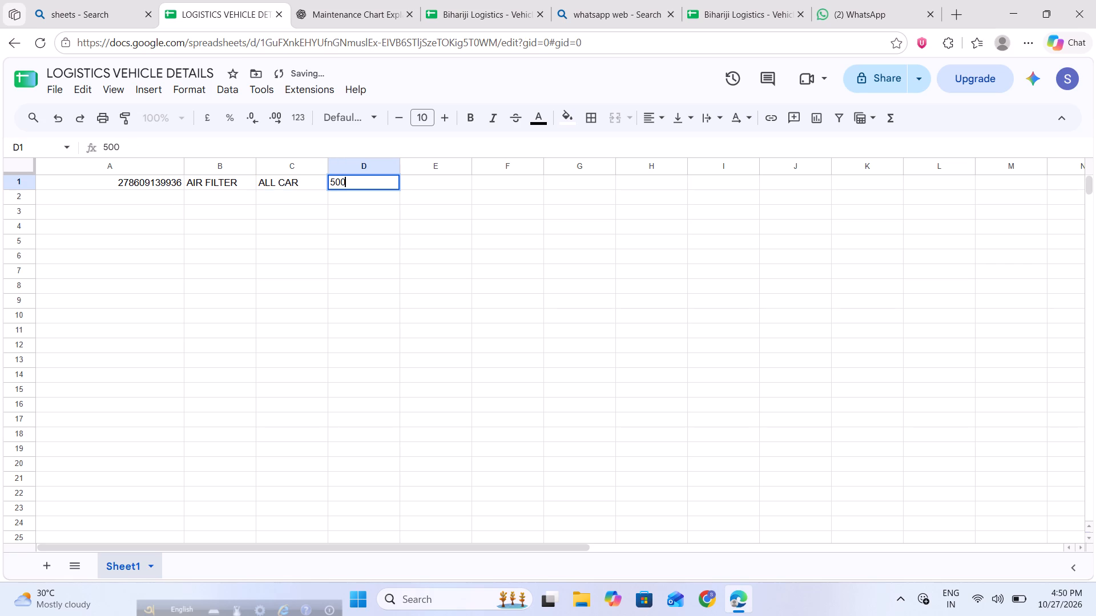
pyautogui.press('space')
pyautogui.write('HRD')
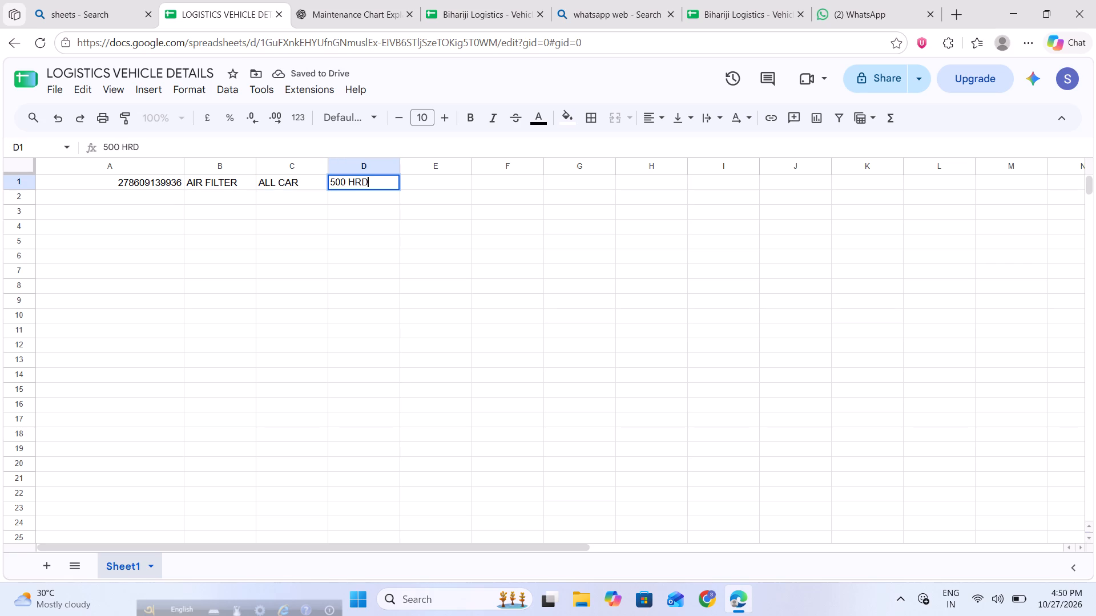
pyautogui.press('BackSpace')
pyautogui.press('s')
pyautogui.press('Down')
# Enter the oil grade 10W30 in cell A2, under the air filter's part number.
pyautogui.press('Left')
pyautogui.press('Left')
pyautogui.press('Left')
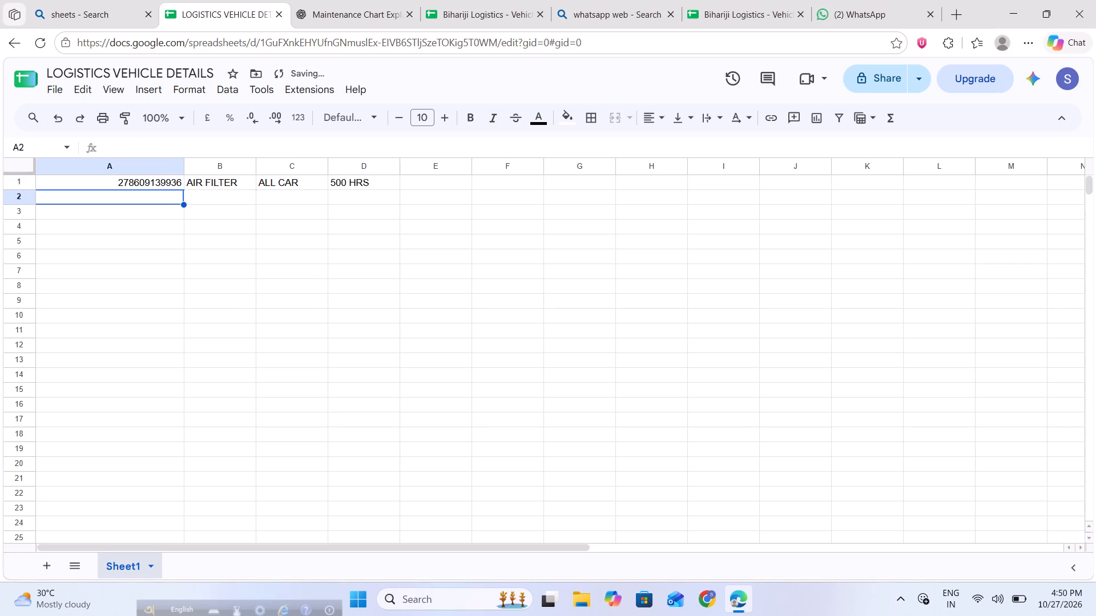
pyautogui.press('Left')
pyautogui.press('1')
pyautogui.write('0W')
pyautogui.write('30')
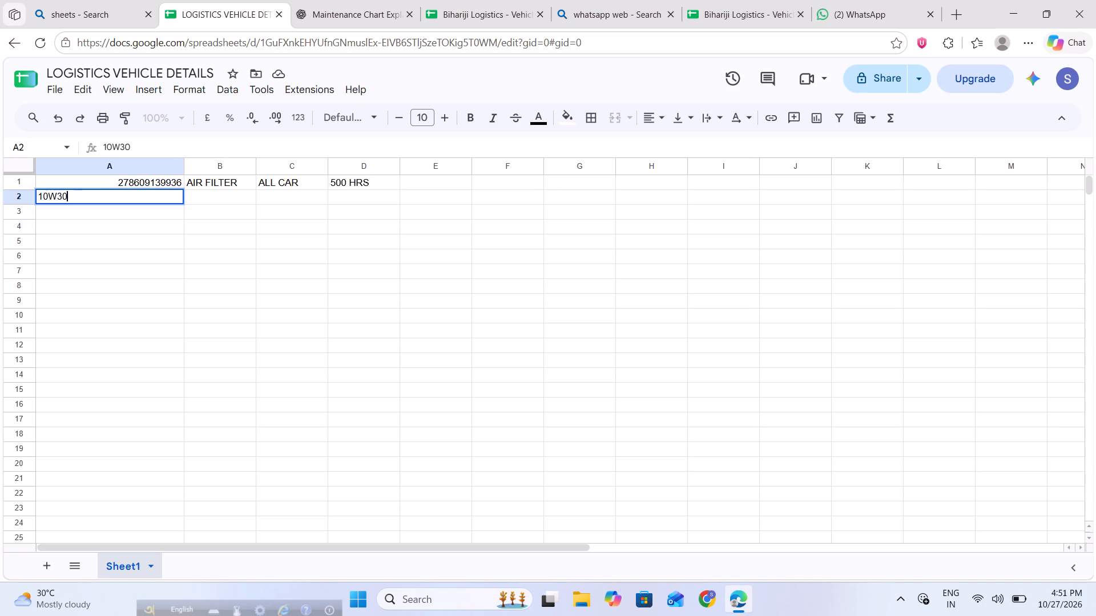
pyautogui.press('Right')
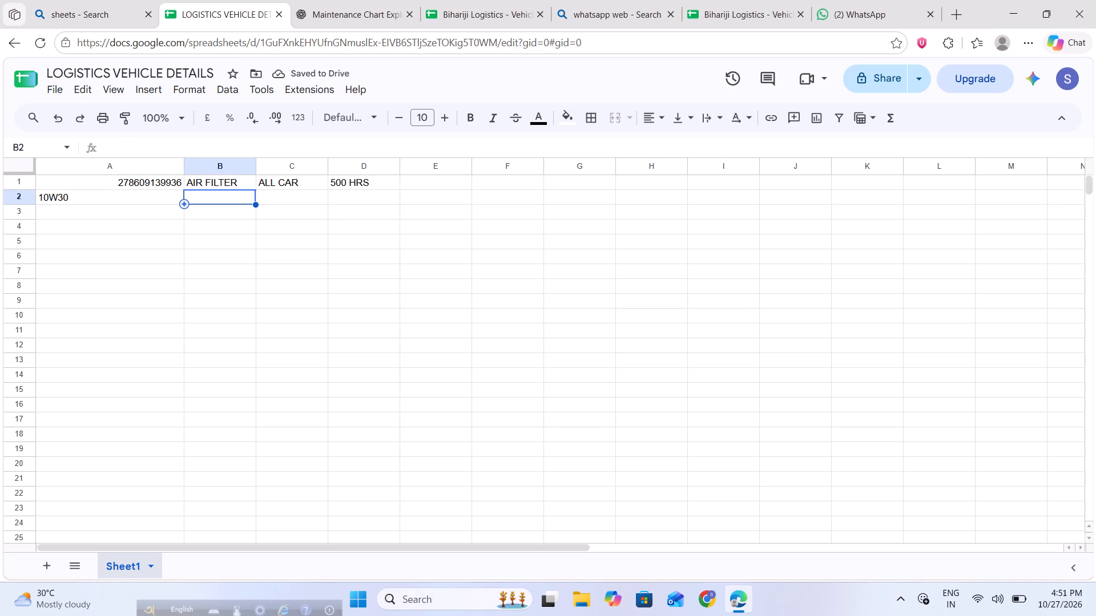
# Switch to the Bihariji Logistics - Vehicle & Service Master spreadsheet to consult its parts and oil list.
pyautogui.click(451, 0)
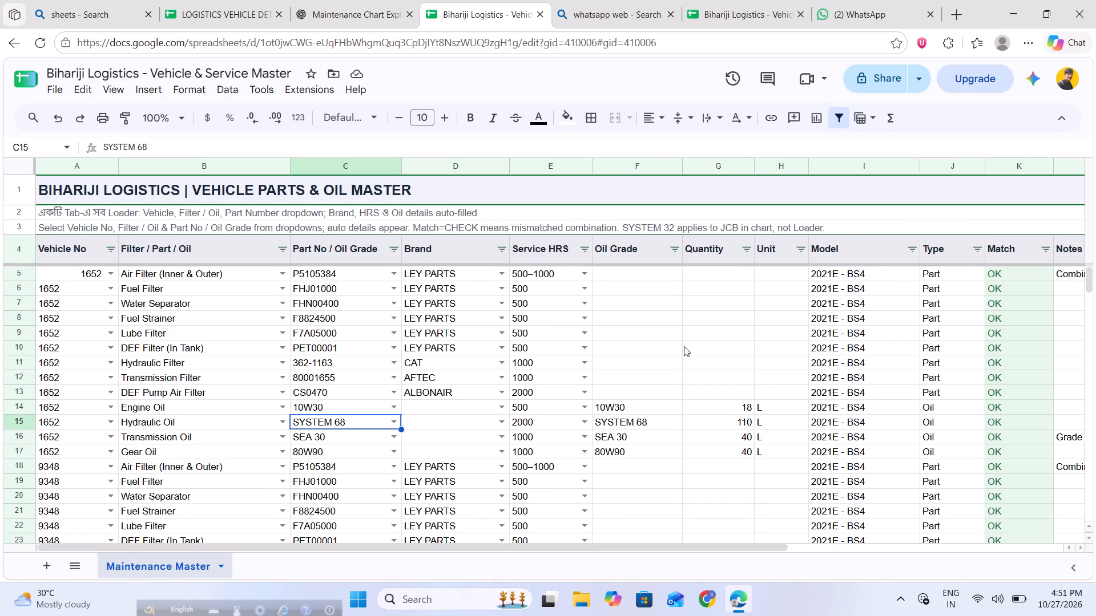
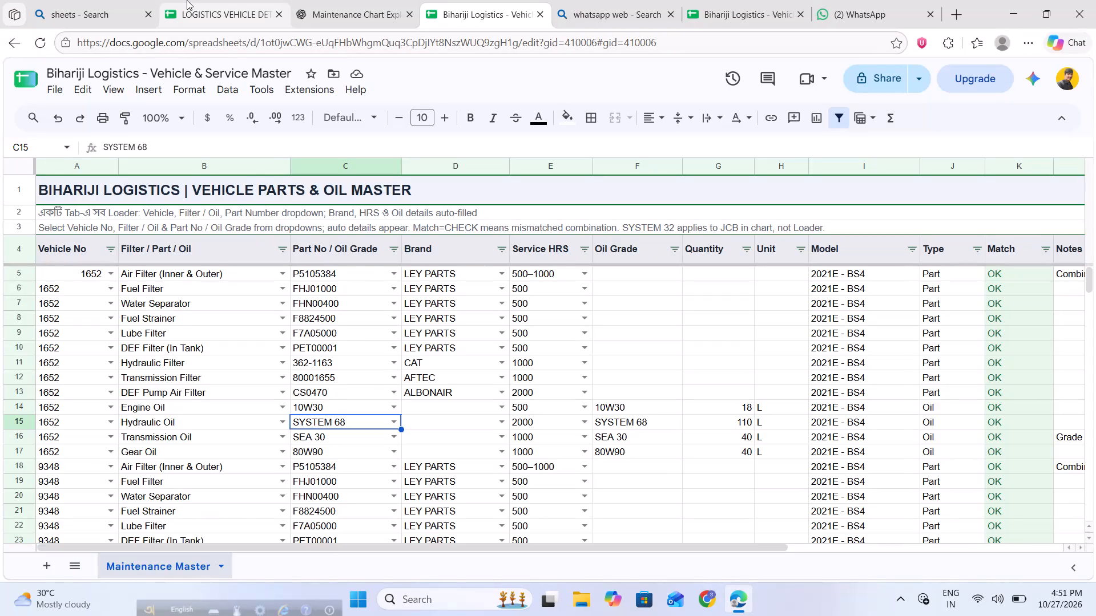
# Return to the LOGISTICS VEHICLE DETAILS spreadsheet and enter ENGINE OIL in cell B2 and 27 LT in cell C2.
pyautogui.click(186, 0)
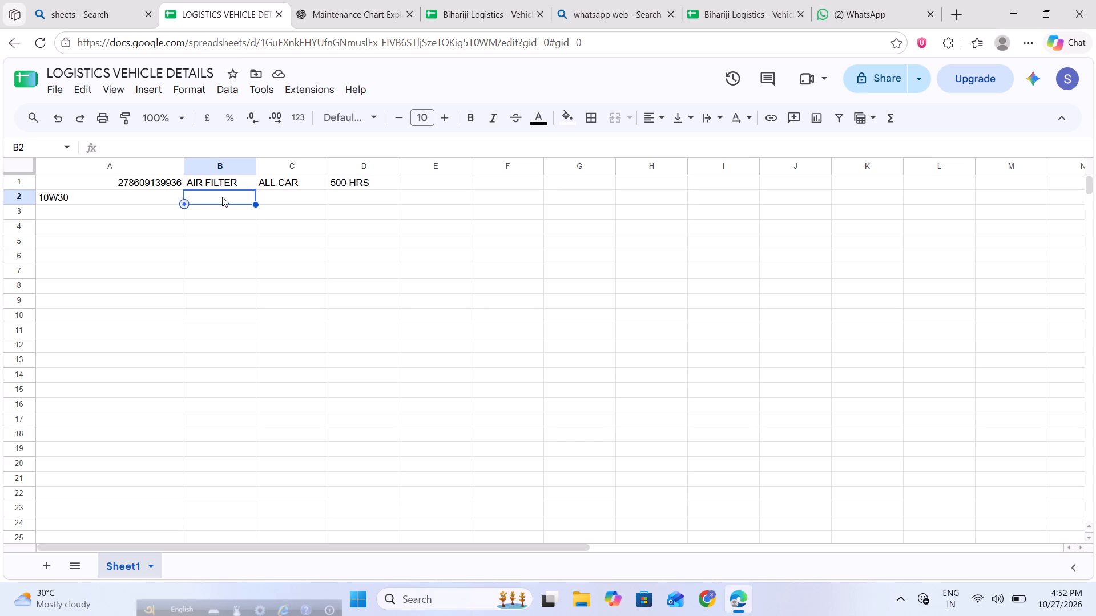
pyautogui.write('ENGINE OIL')
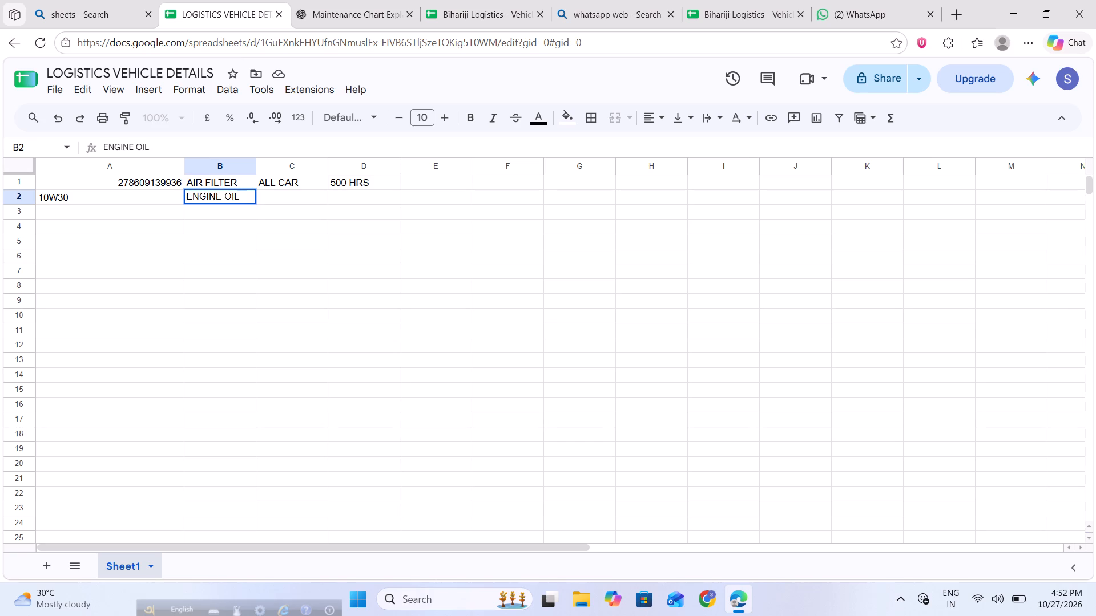
pyautogui.press('Right')
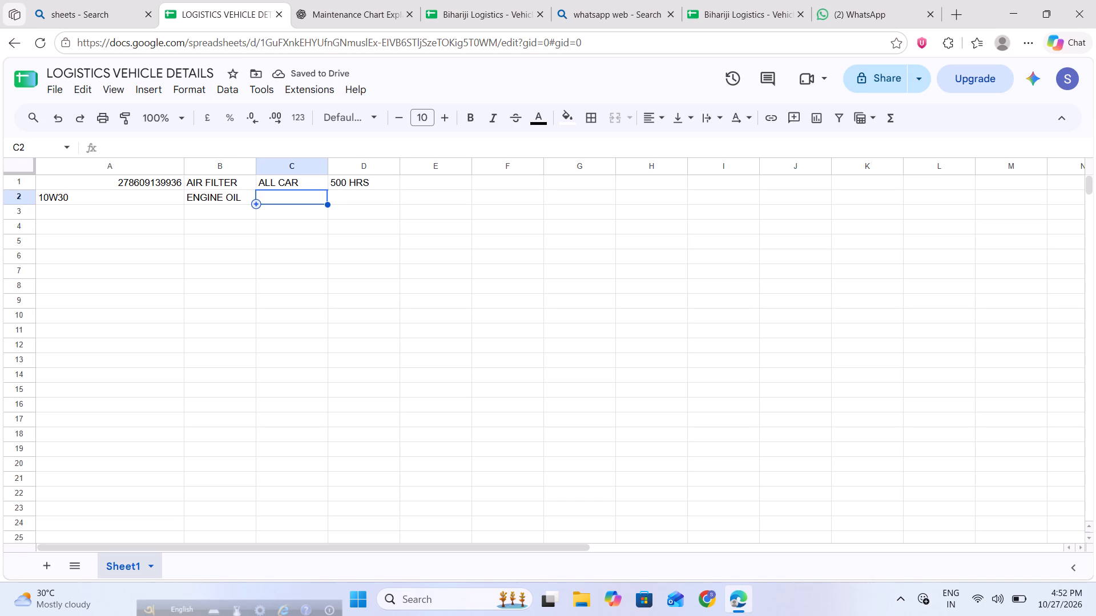
pyautogui.press('Down')
pyautogui.press('Up')
pyautogui.write('27')
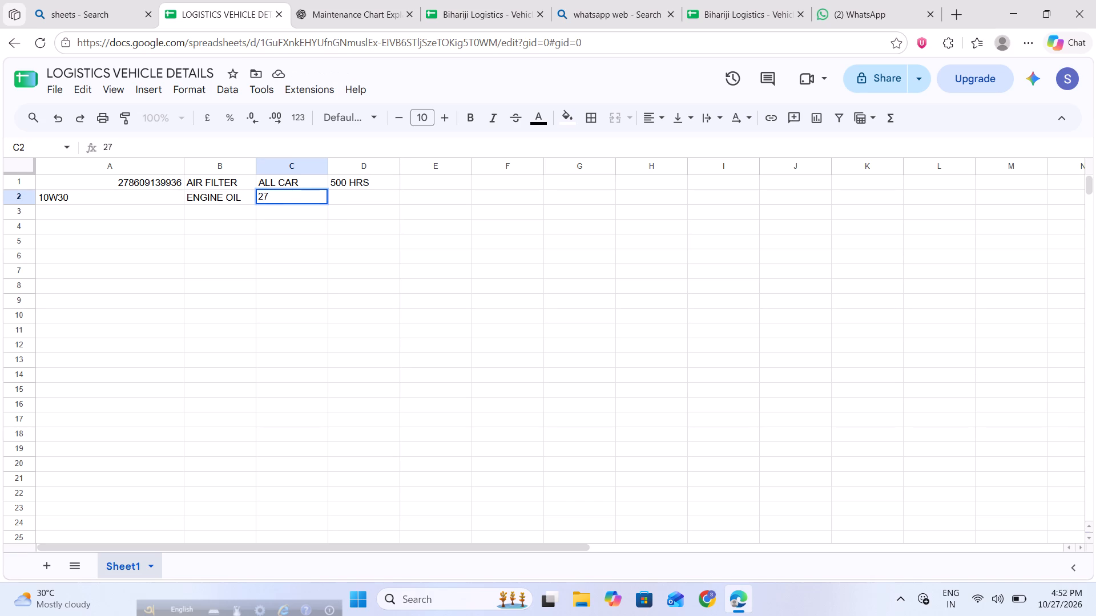
pyautogui.press('space')
pyautogui.write('LT')
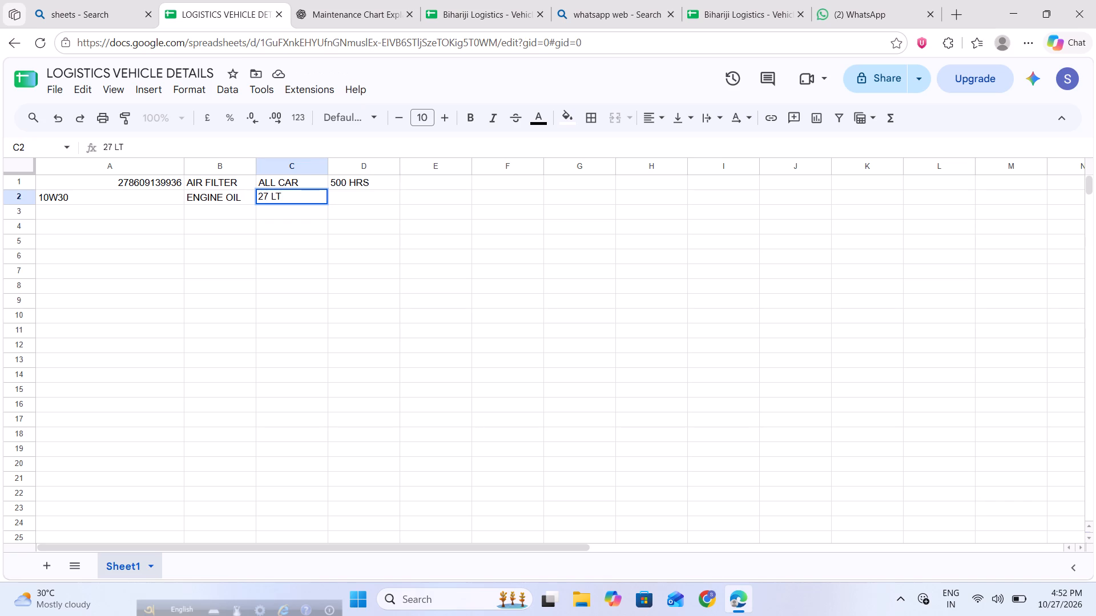
pyautogui.press('Right')
pyautogui.press('Left')
pyautogui.click(211, 197)
pyautogui.press('Left')
pyautogui.click(211, 197)
pyautogui.press('Down')
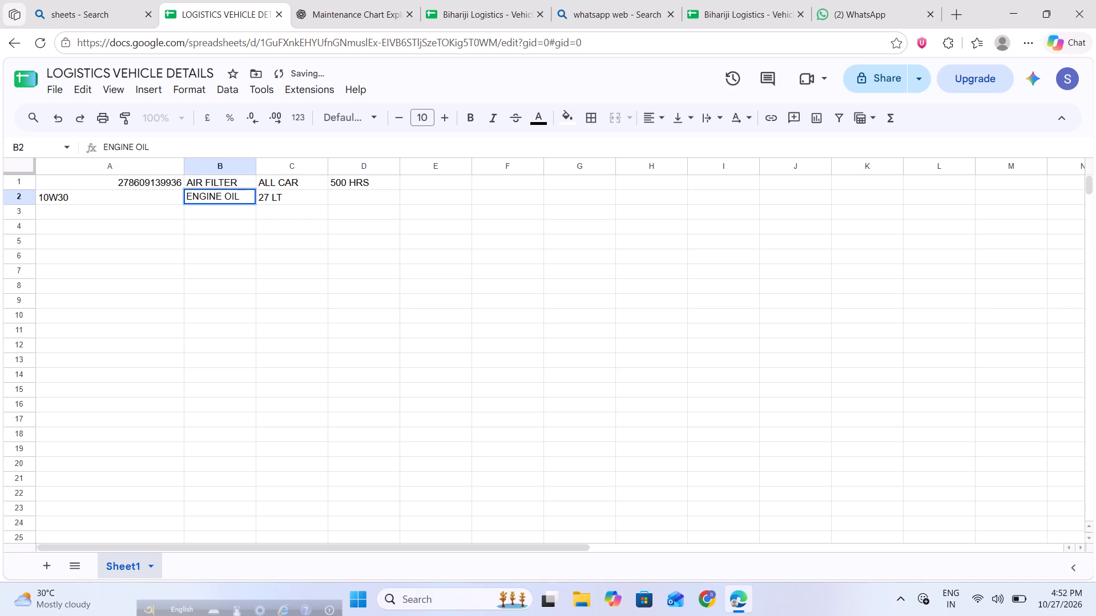
pyautogui.click(211, 197)
pyautogui.press('Left')
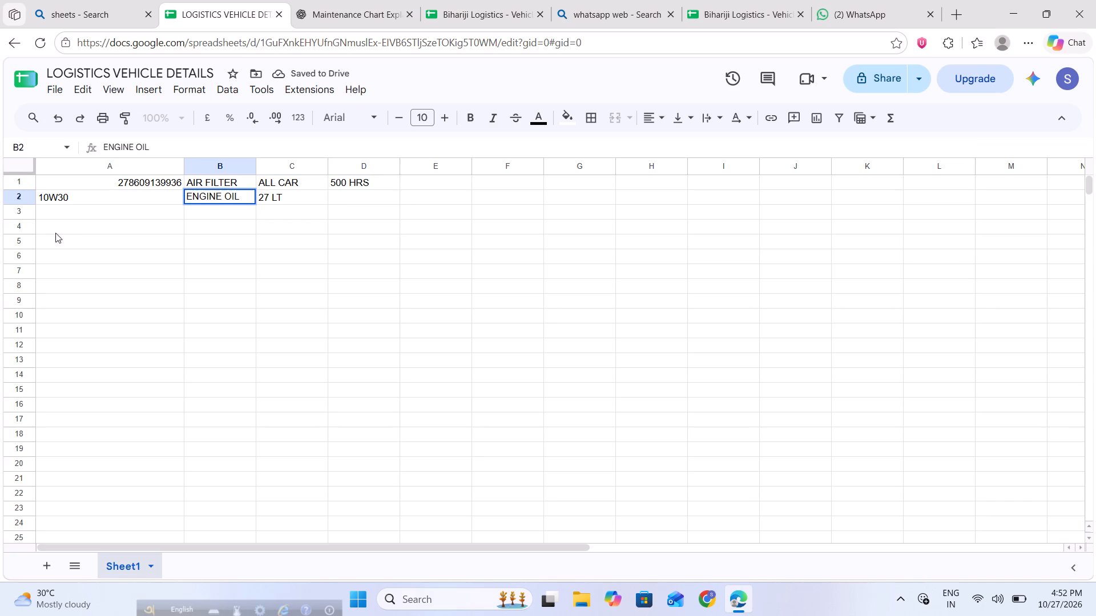
# Start row 3 at cell A3, under the 10W30 oil grade.
pyautogui.click(69, 213)
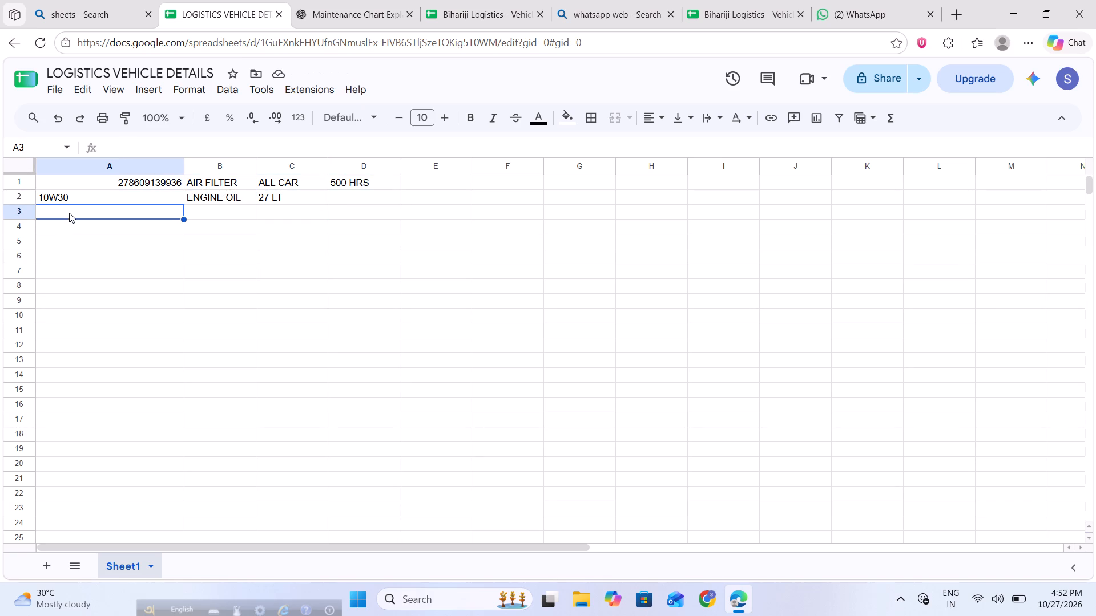
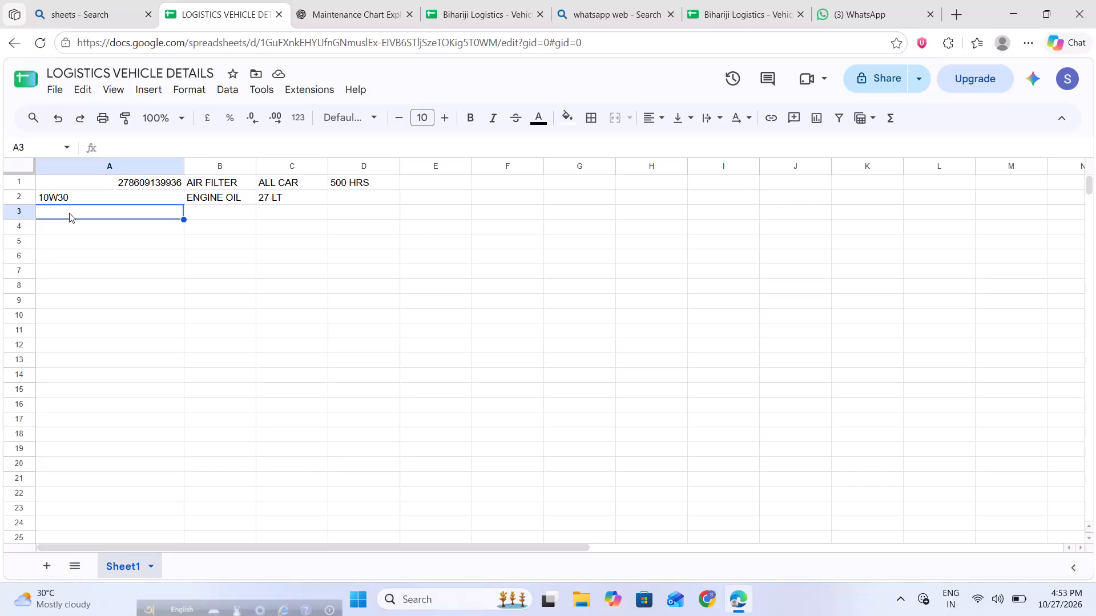
# Save the LOGISTICS VEHICLE DETAILS spreadsheet with the air filter and engine oil rows entered.
pyautogui.hotkey('ctrl', 's')
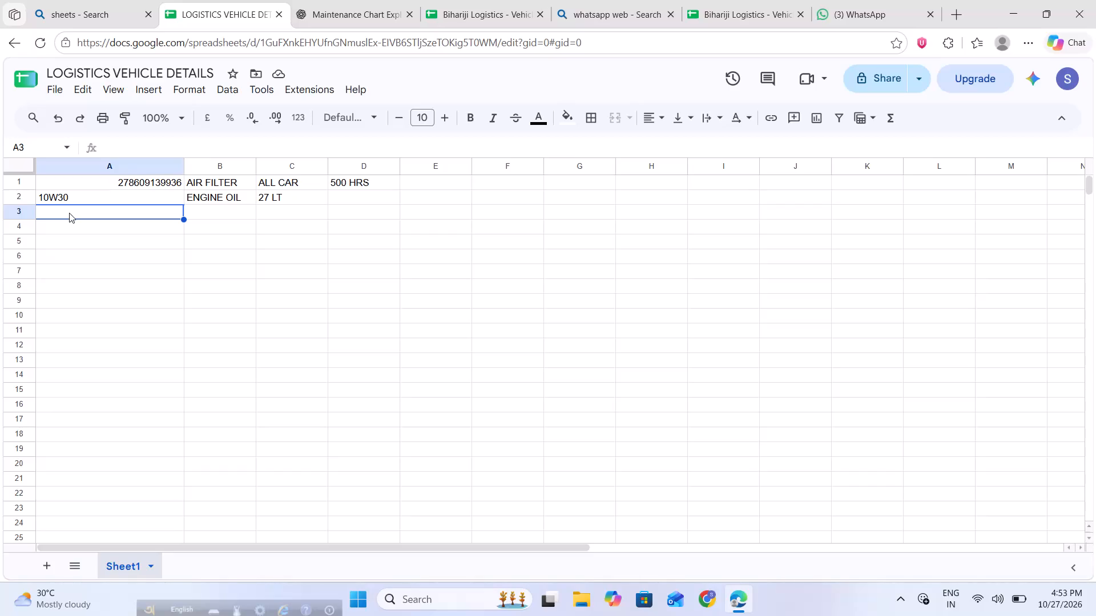
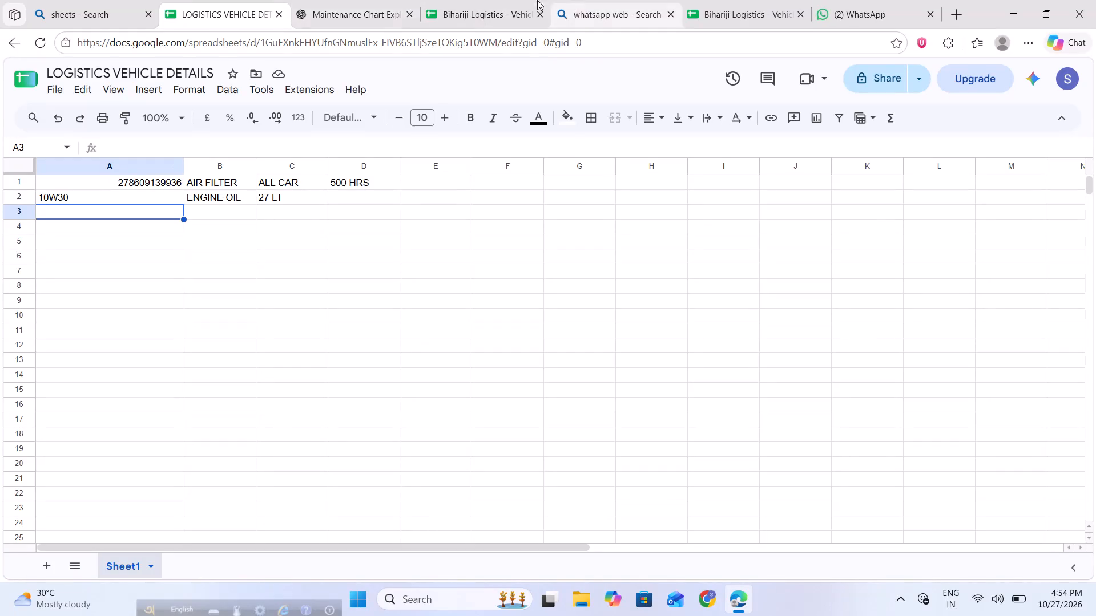
# Switch to the Bihariji Logistics vehicle sheet.
pyautogui.click(698, 0)
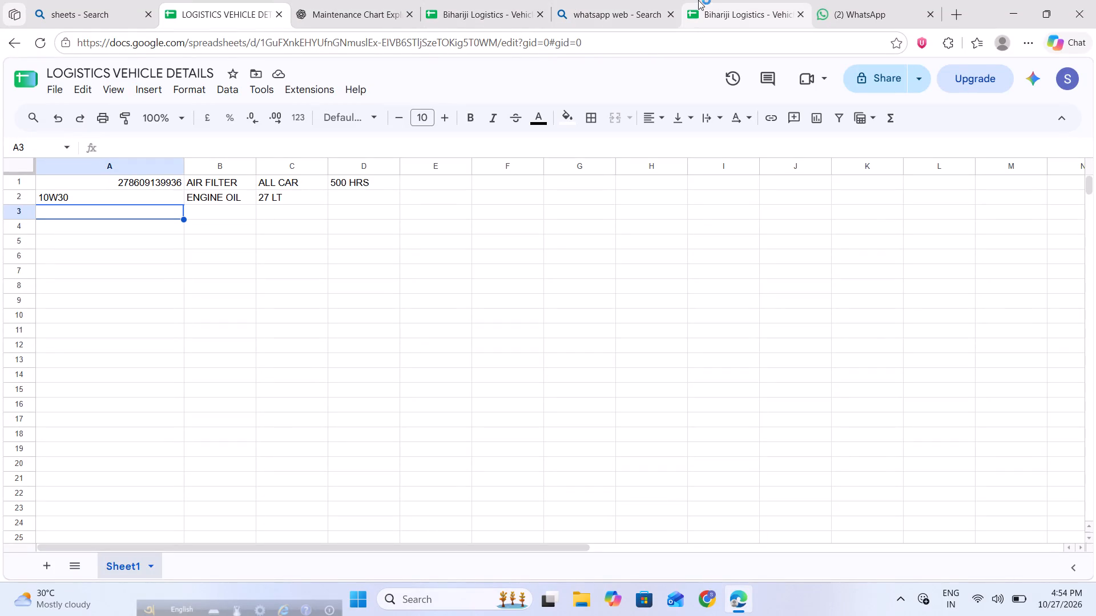
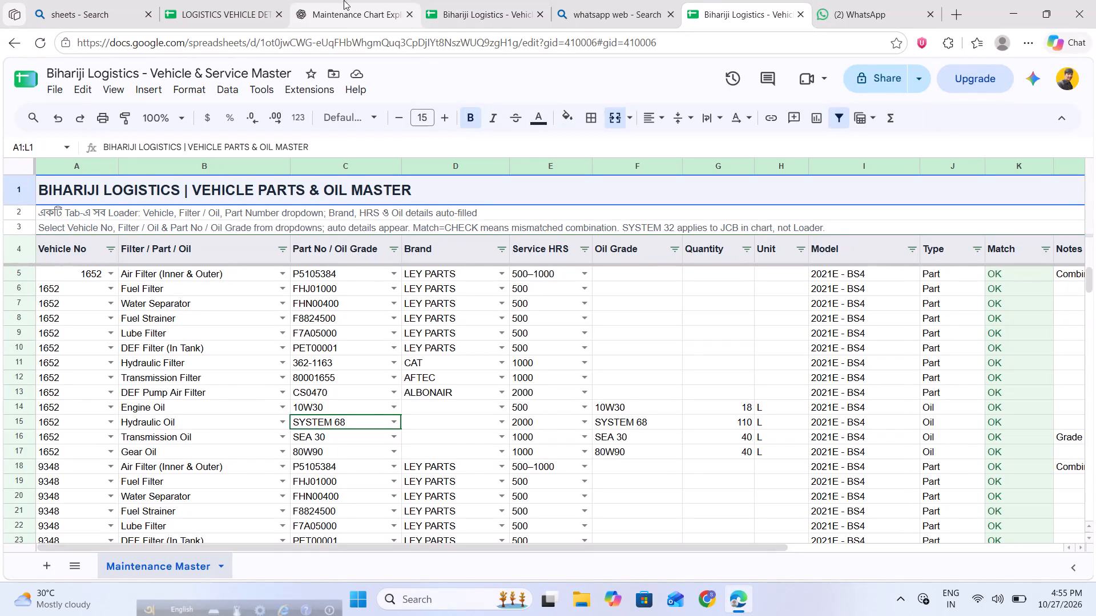
# Switch back to the LOGISTICS VEHICLE DETAILS spreadsheet.
pyautogui.click(247, 0)
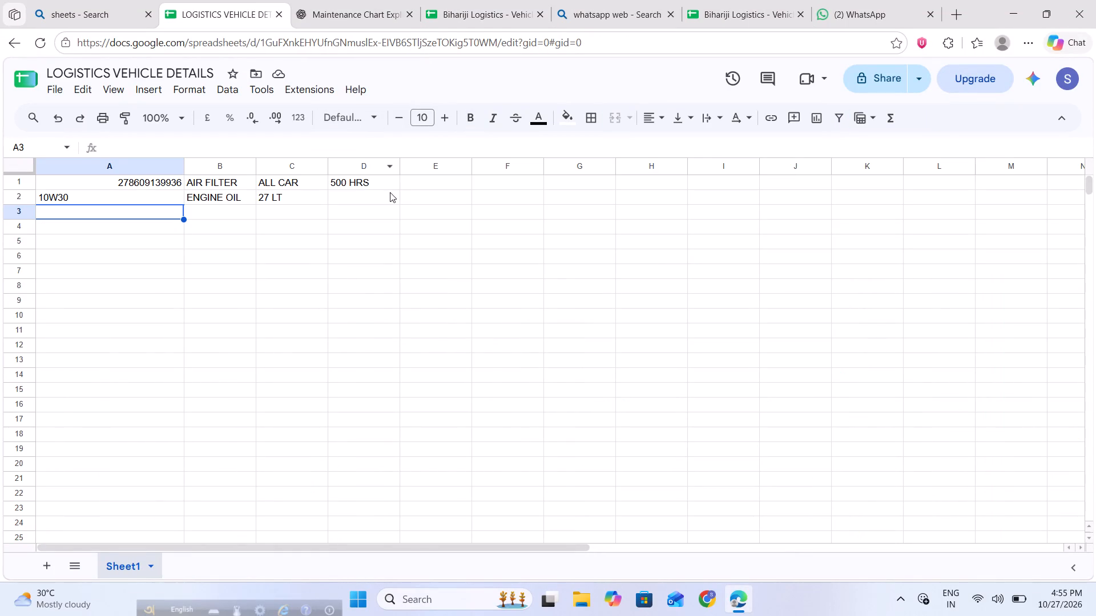
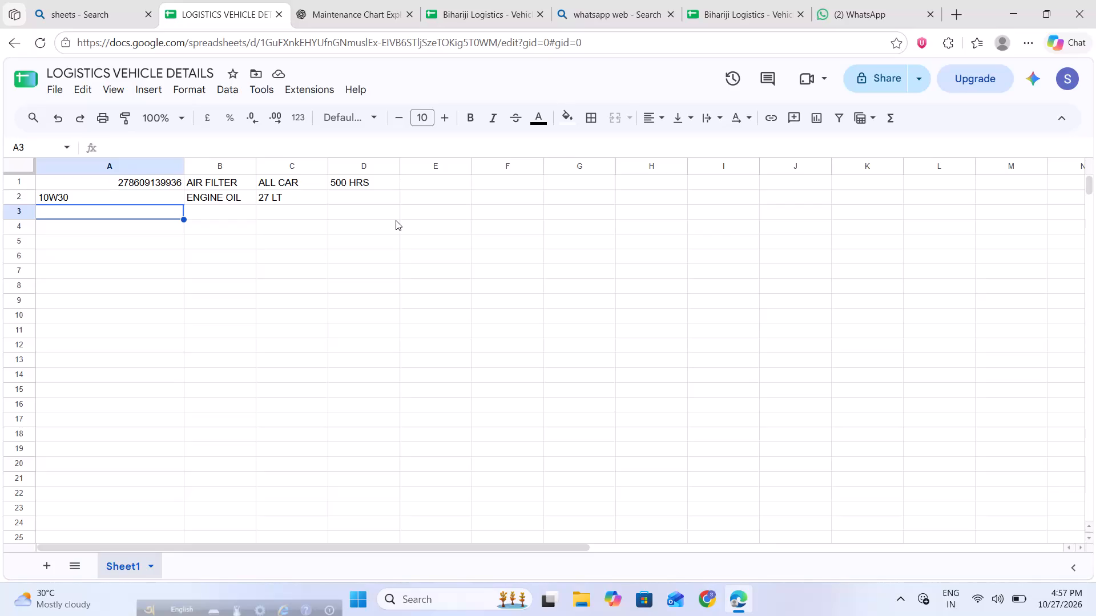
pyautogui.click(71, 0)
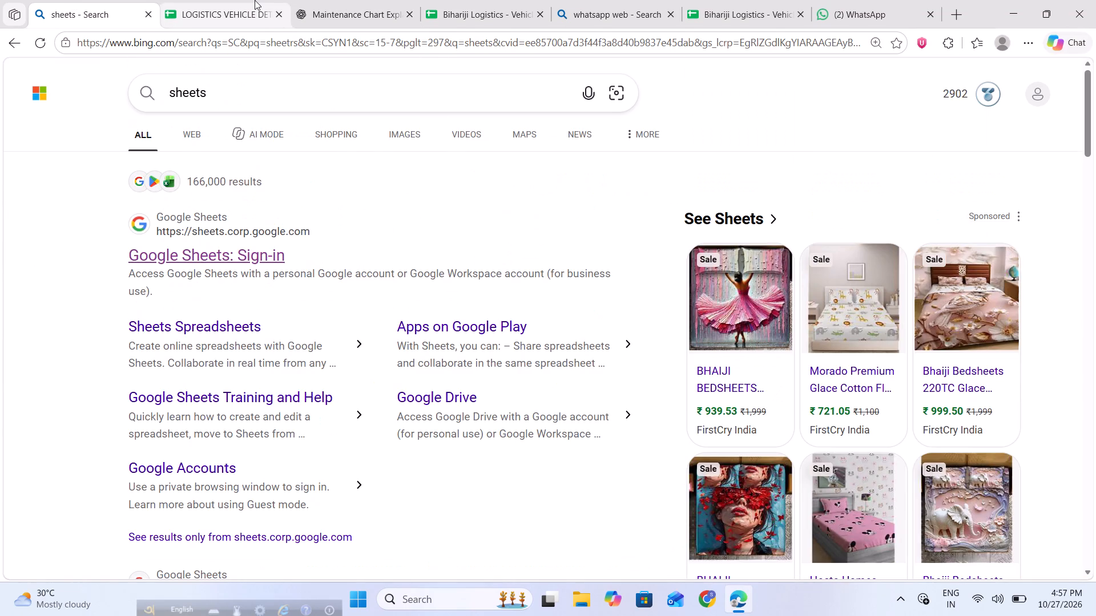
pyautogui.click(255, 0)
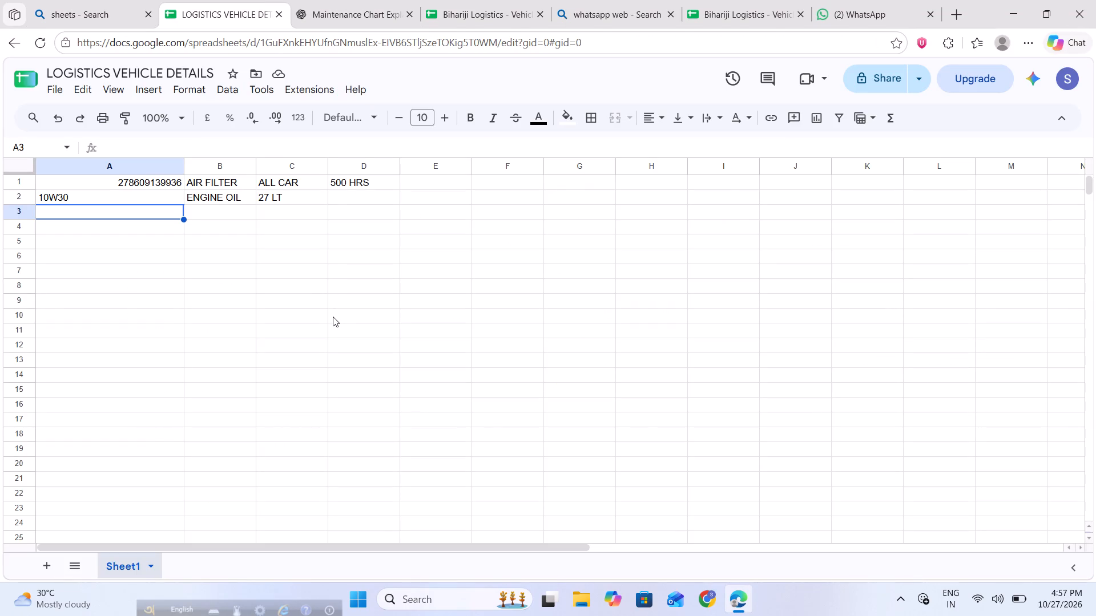
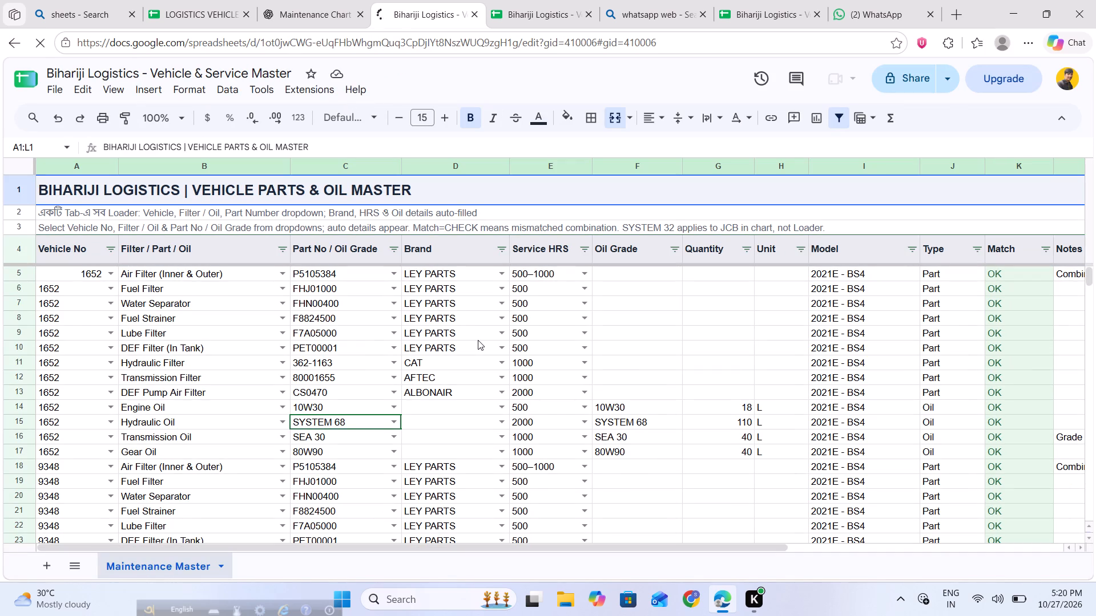
pyautogui.scroll(-1, 478, 340)
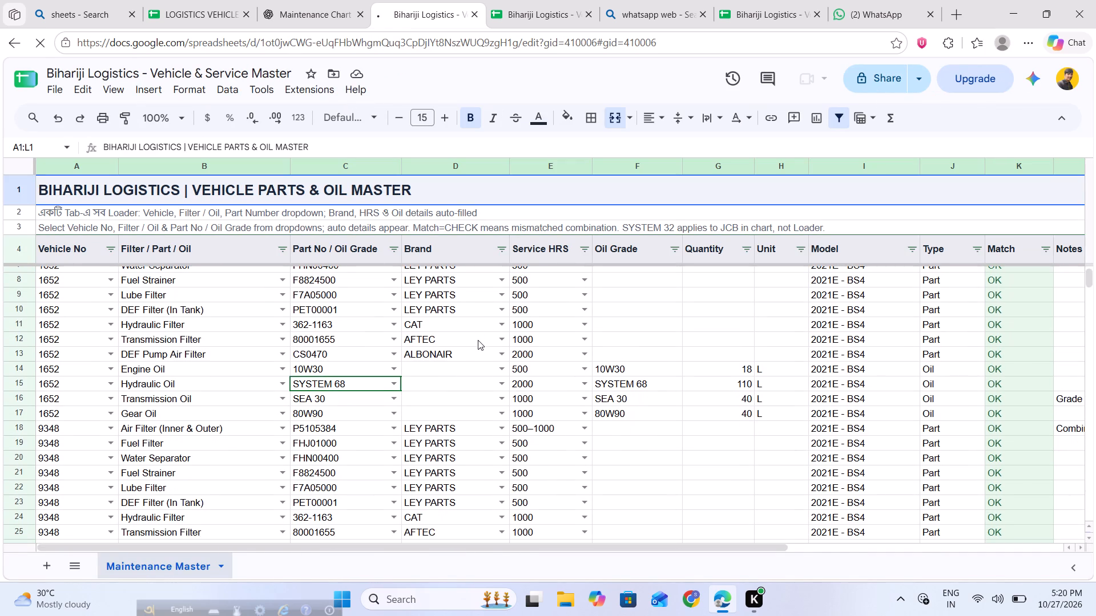
pyautogui.scroll(-2, 478, 340)
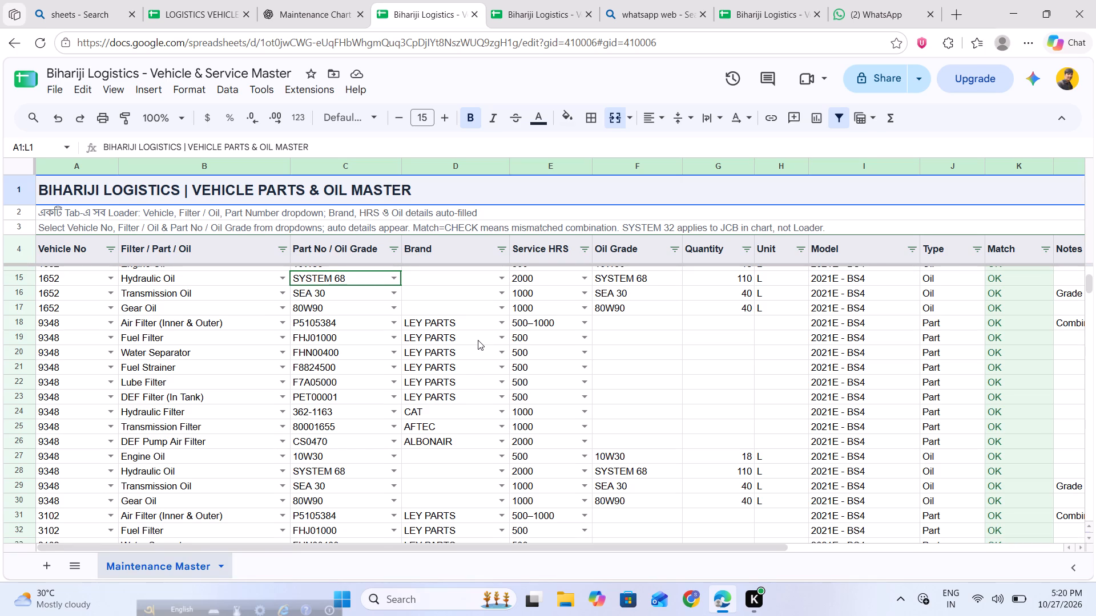
pyautogui.scroll(-4, 478, 340)
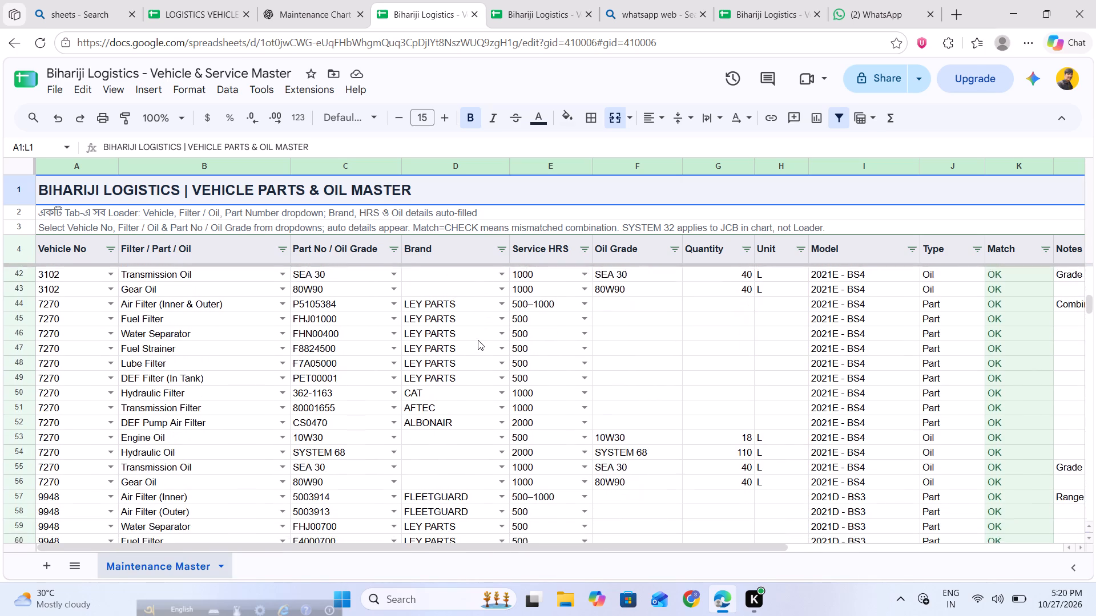
pyautogui.scroll(-4, 478, 340)
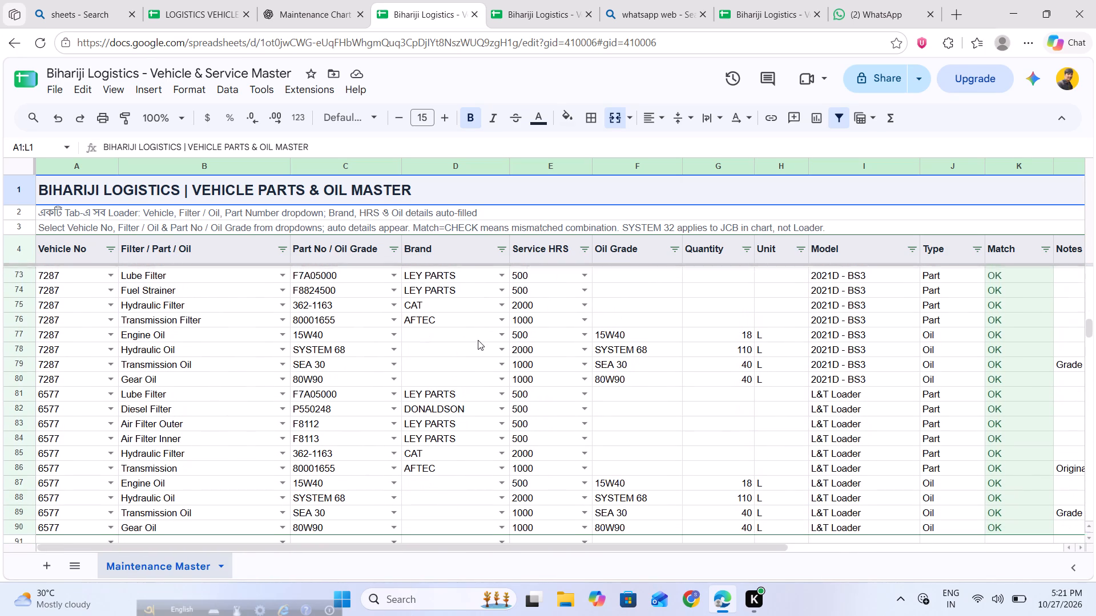
# Examine the TATA HYVA parts, filters and oil entries and the free/paid service schedule beneath them.
pyautogui.scroll(-1, 478, 340)
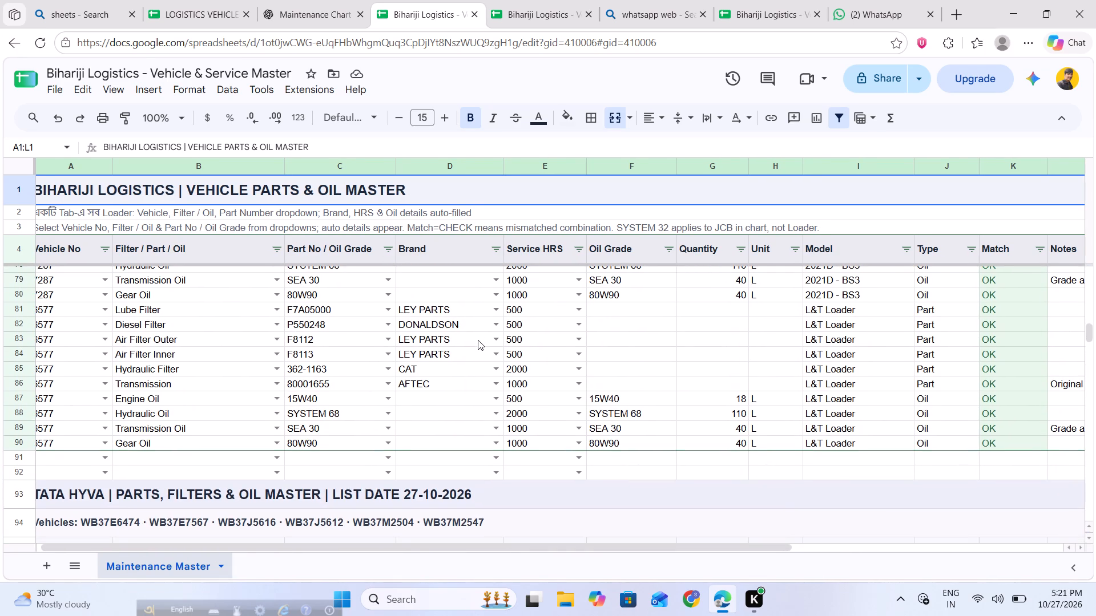
pyautogui.hscroll(1, 478, 340)
pyautogui.scroll(-1, 478, 340)
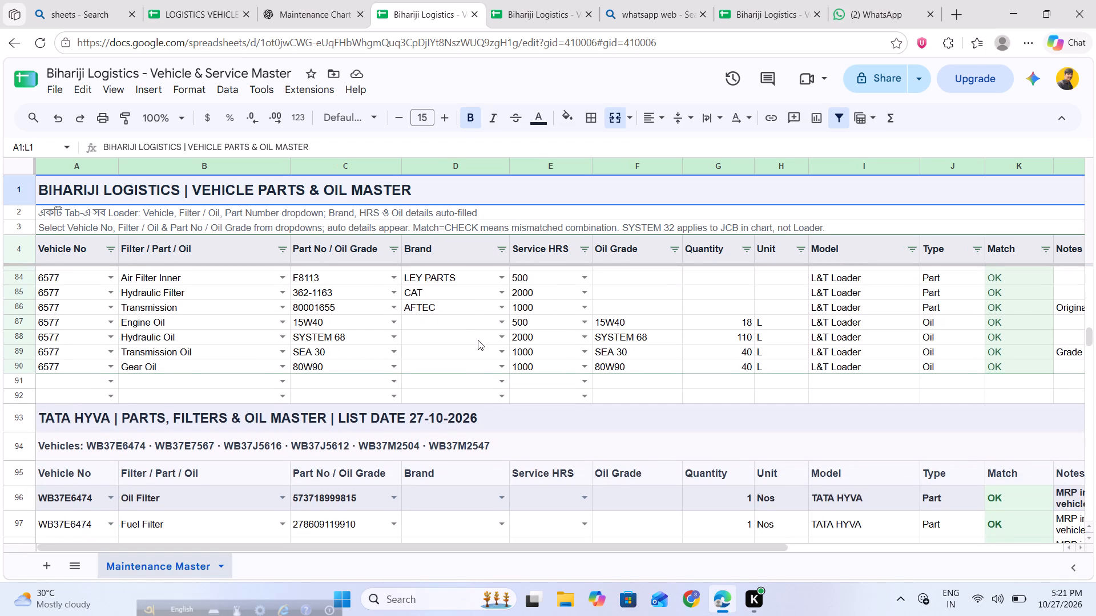
pyautogui.scroll(-3, 478, 340)
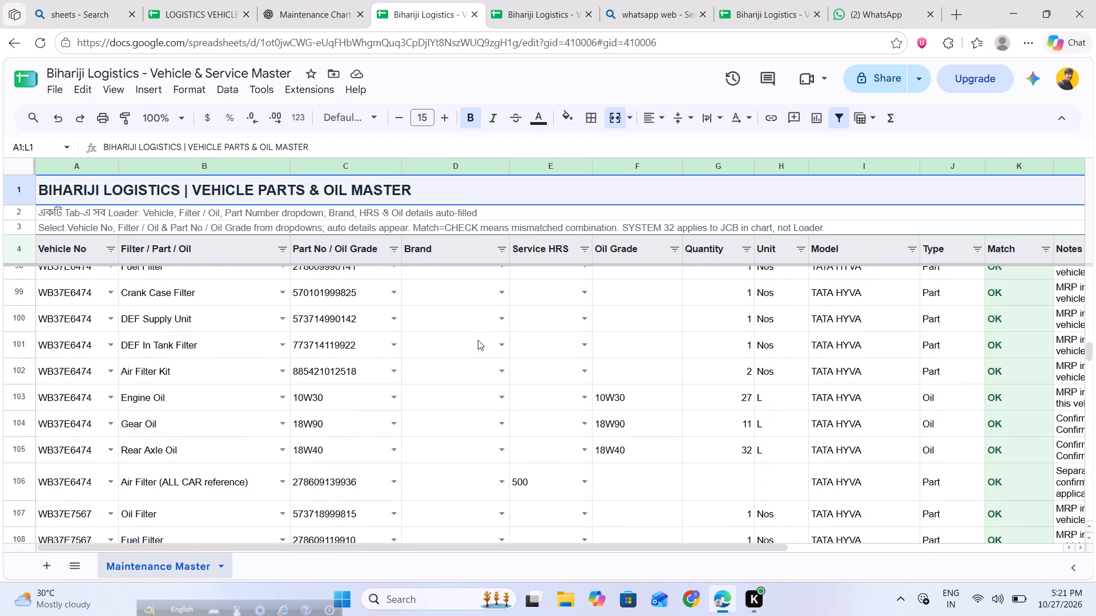
pyautogui.scroll(-4, 478, 340)
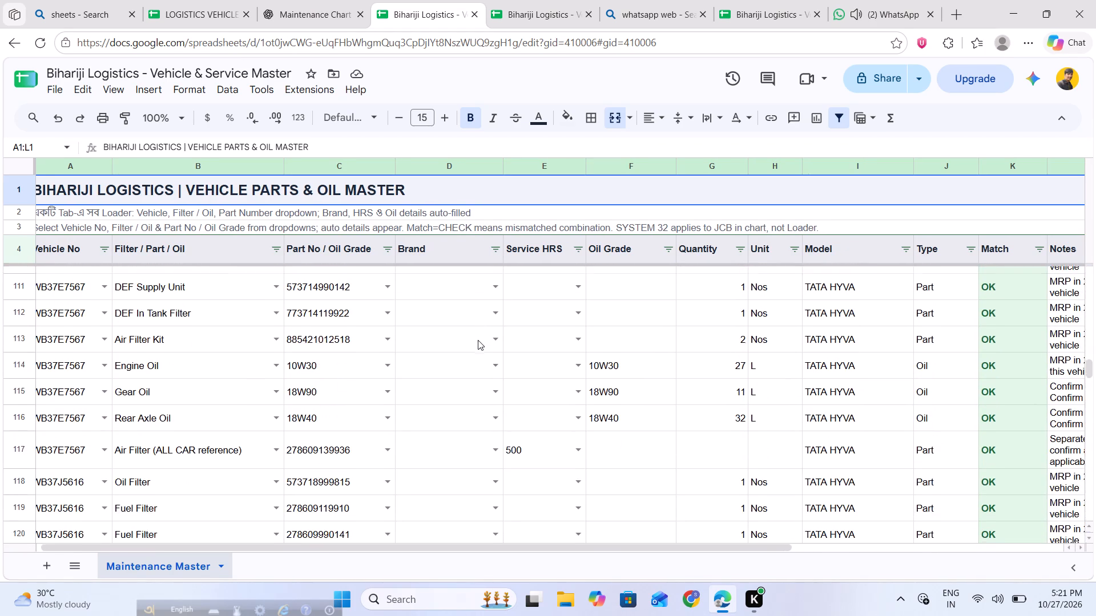
pyautogui.scroll(-6, 478, 340)
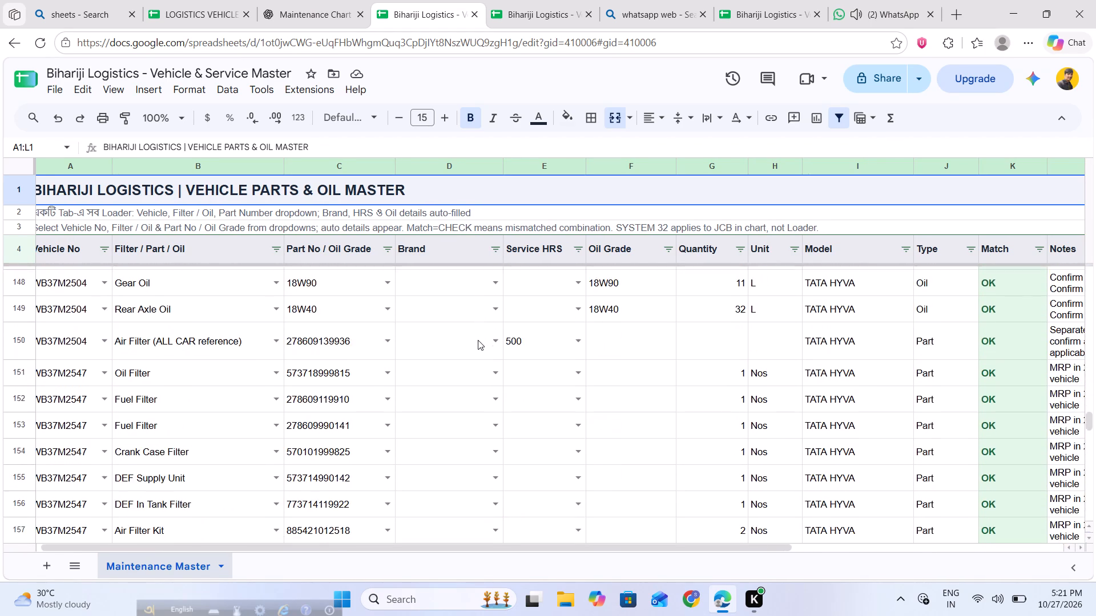
pyautogui.scroll(-3, 478, 340)
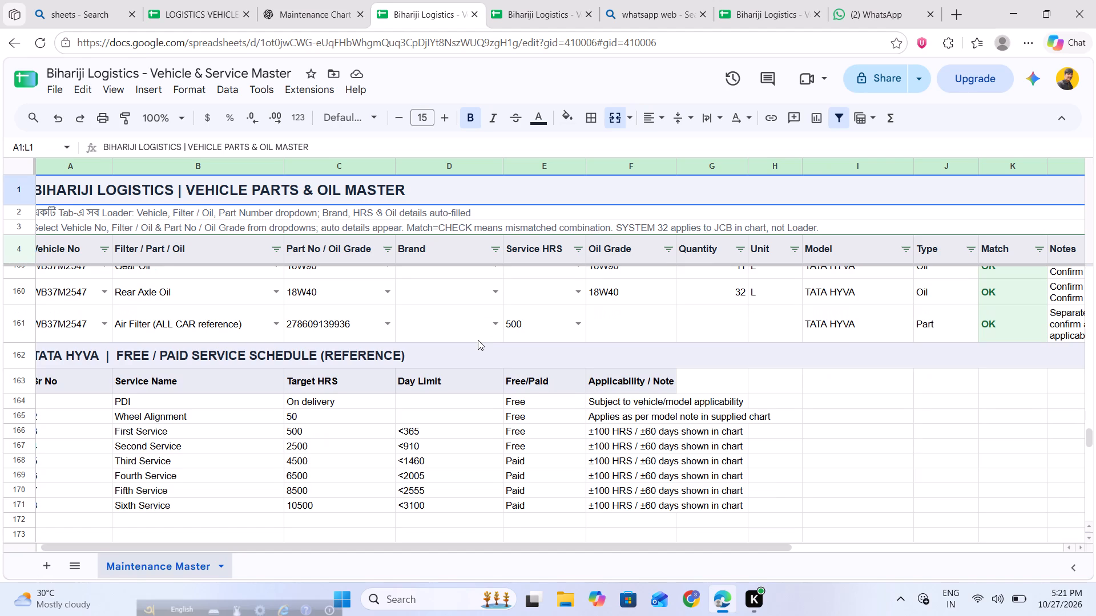
pyautogui.hscroll(2, 478, 340)
pyautogui.scroll(-4, 478, 340)
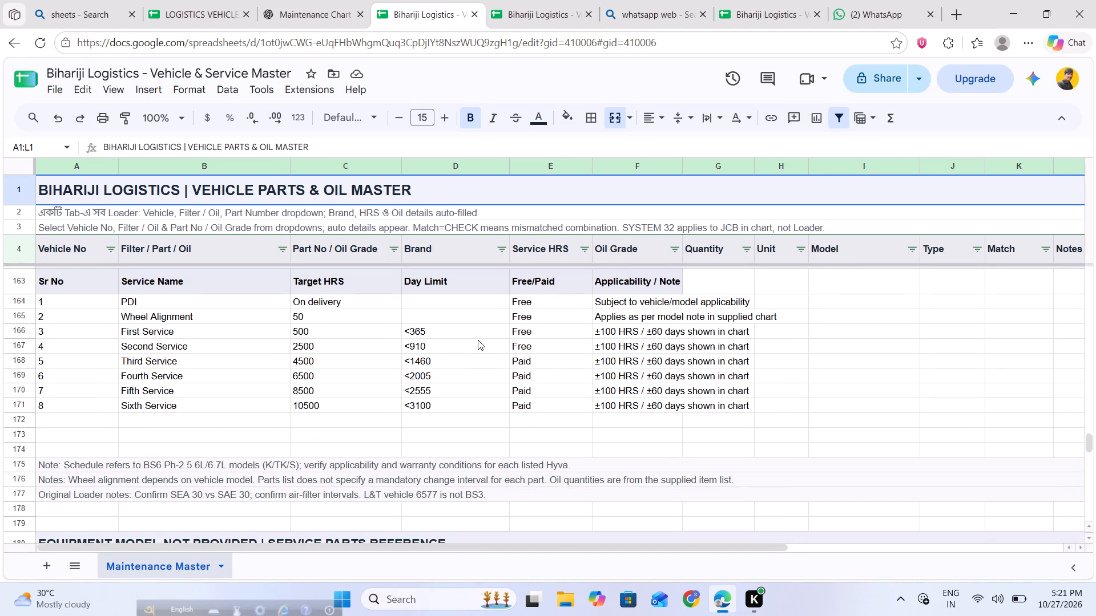
# Examine the service parts reference for the unspecified equipment model, covering the initial 250-hour and 500-hour items.
pyautogui.scroll(-3, 478, 340)
pyautogui.scroll(1, 478, 340)
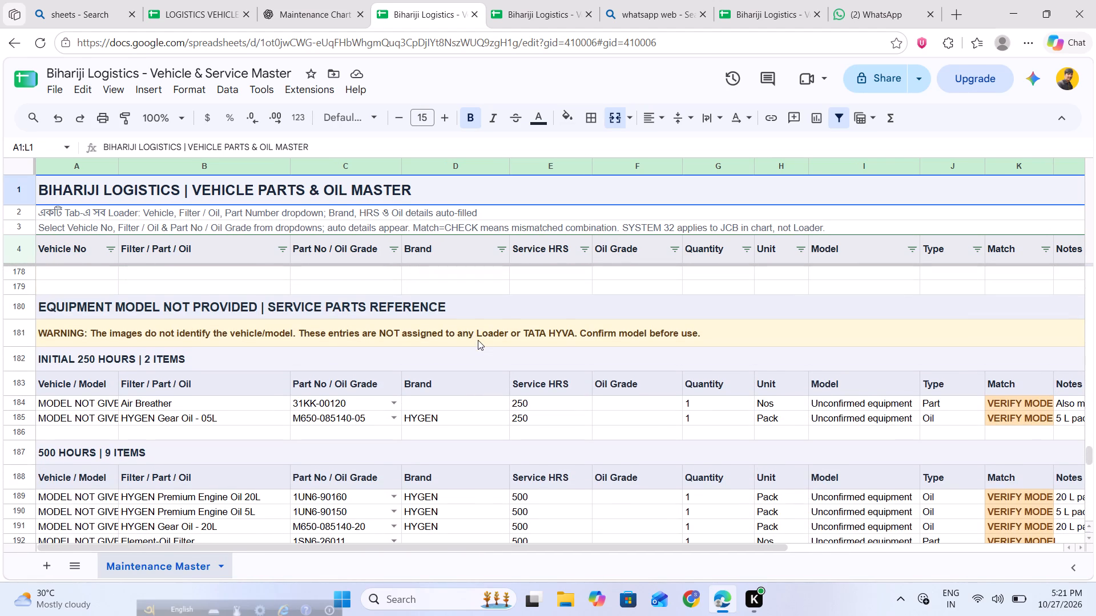
pyautogui.scroll(1, 478, 340)
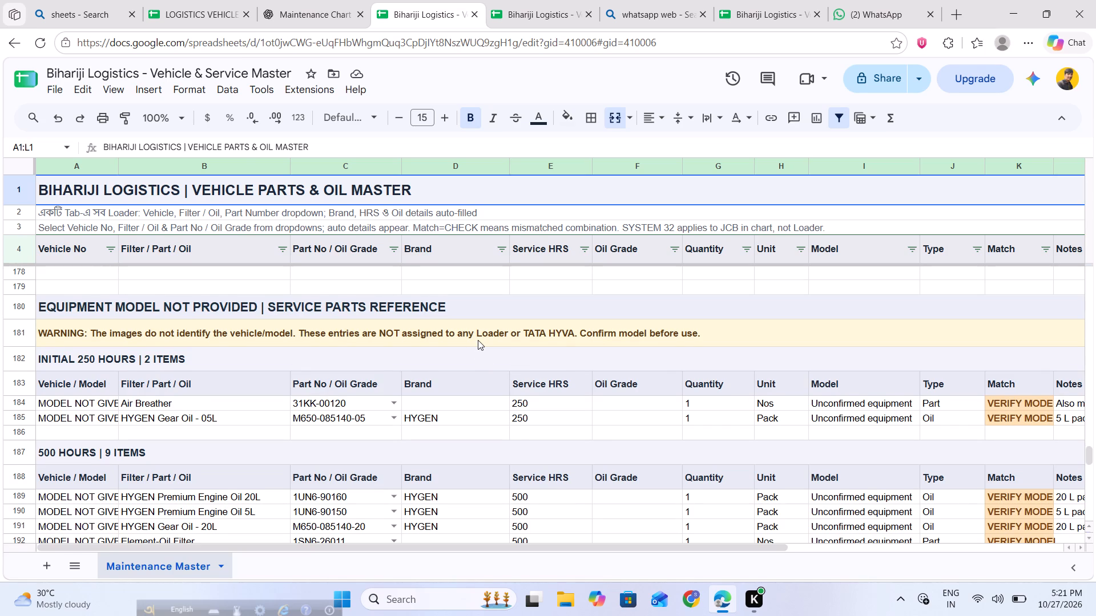
pyautogui.click(478, 340)
pyautogui.scroll(-1, 478, 340)
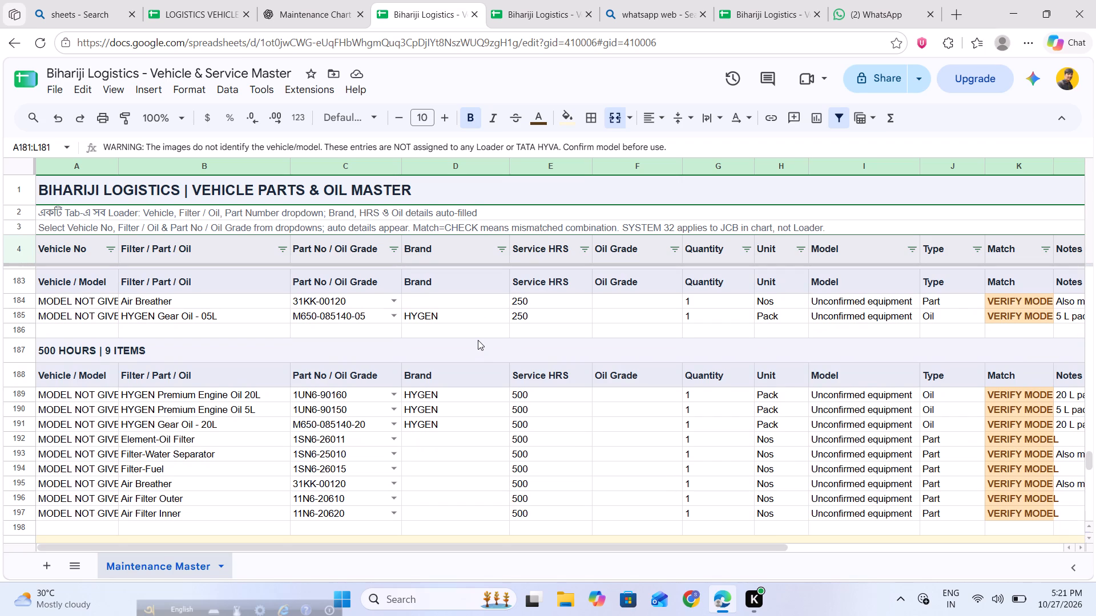
pyautogui.scroll(-3, 478, 340)
# Look back over the TATA HYVA and loader entries up to the first row of the Maintenance Master sheet.
pyautogui.scroll(4, 478, 340)
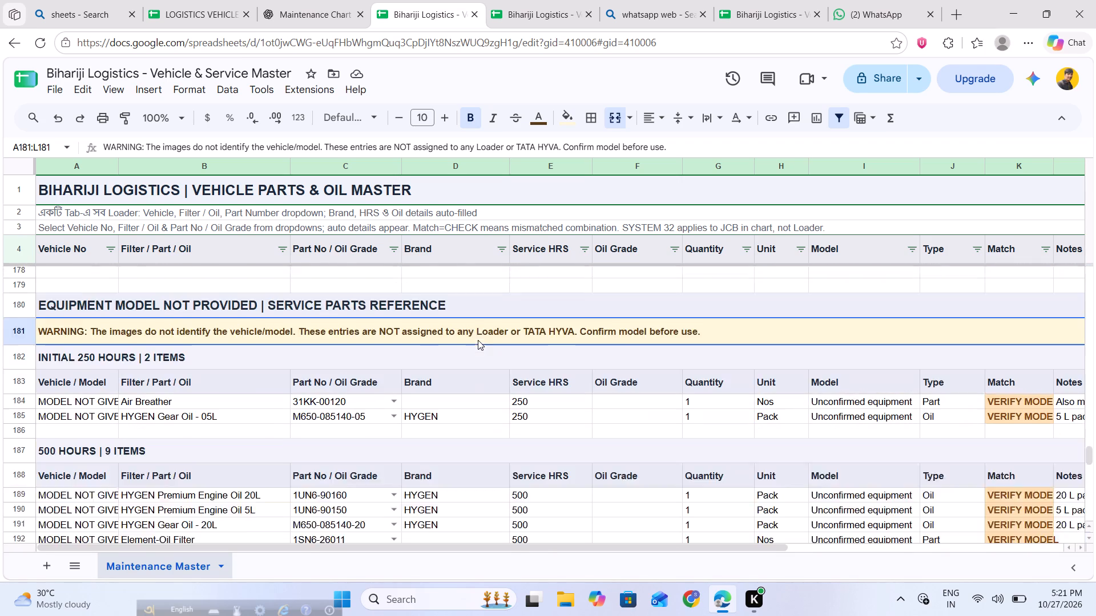
pyautogui.scroll(8, 478, 340)
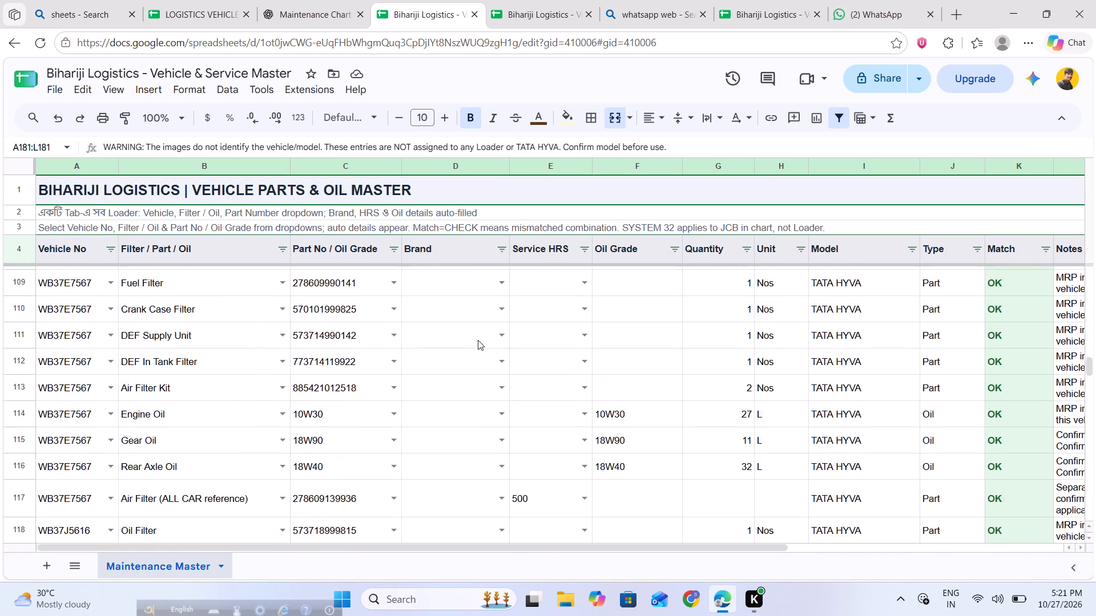
pyautogui.scroll(4, 478, 340)
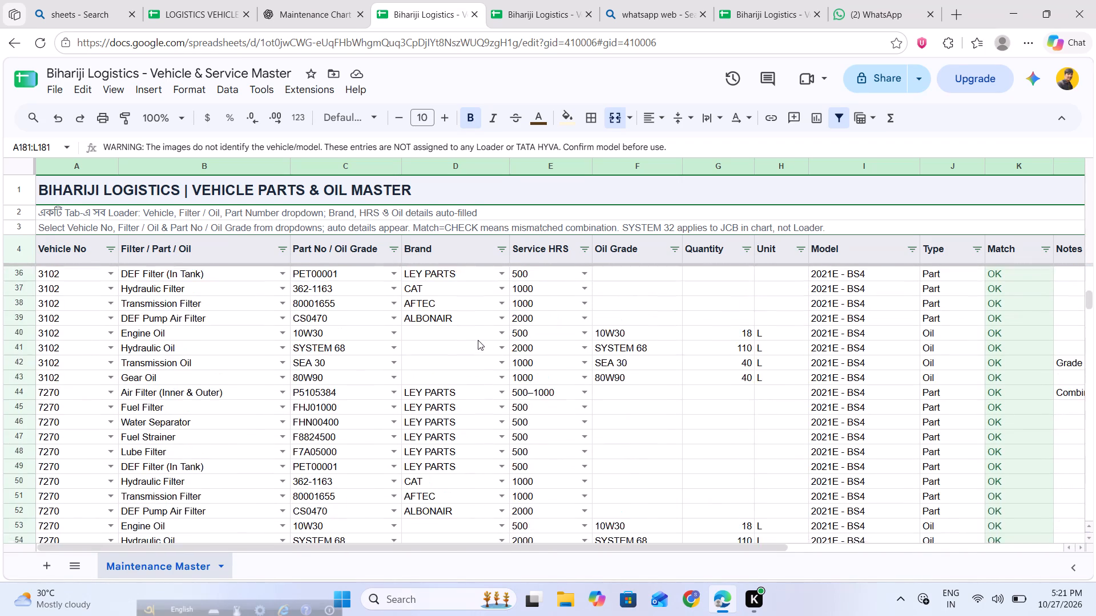
pyautogui.scroll(4, 478, 340)
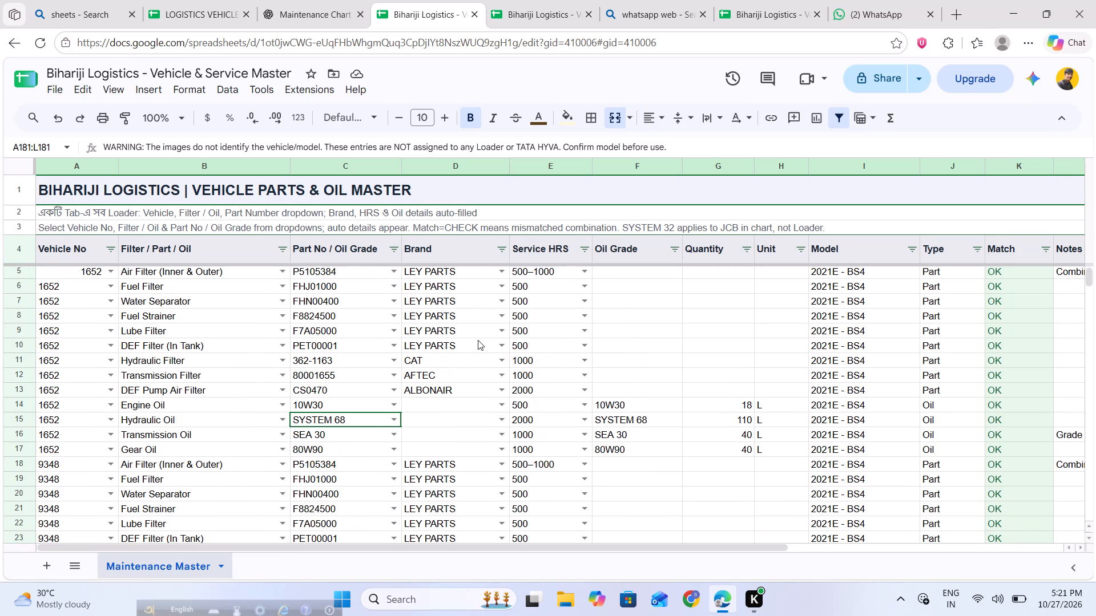
pyautogui.scroll(2, 440, 433)
# Review the Maintenance Master sheet again from the loader rows through TATA HYVA to the service parts reference section.
pyautogui.scroll(-2, 440, 433)
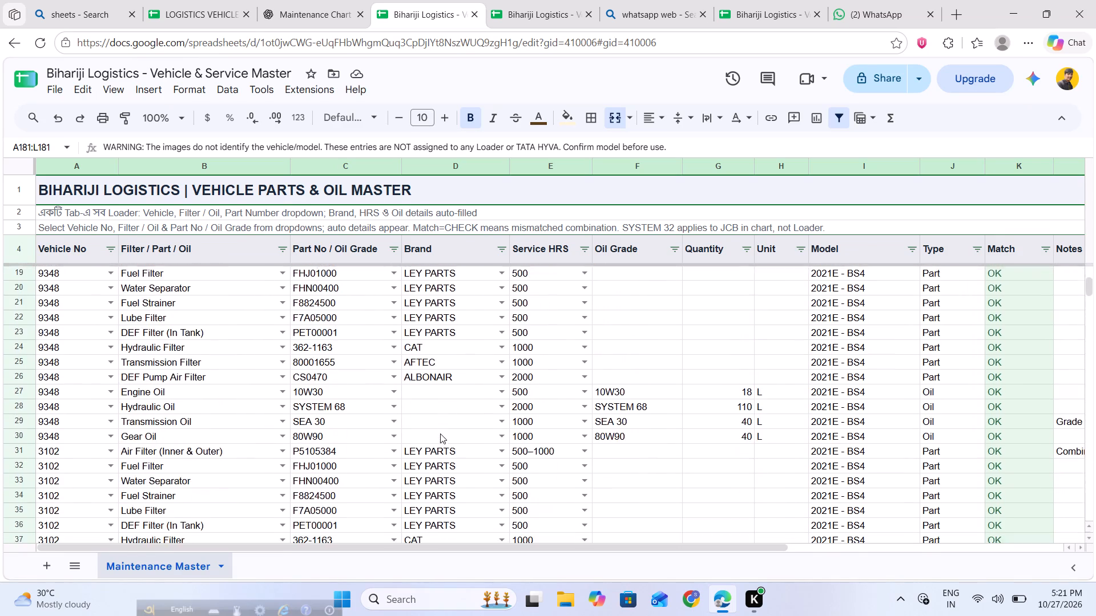
pyautogui.scroll(-6, 440, 433)
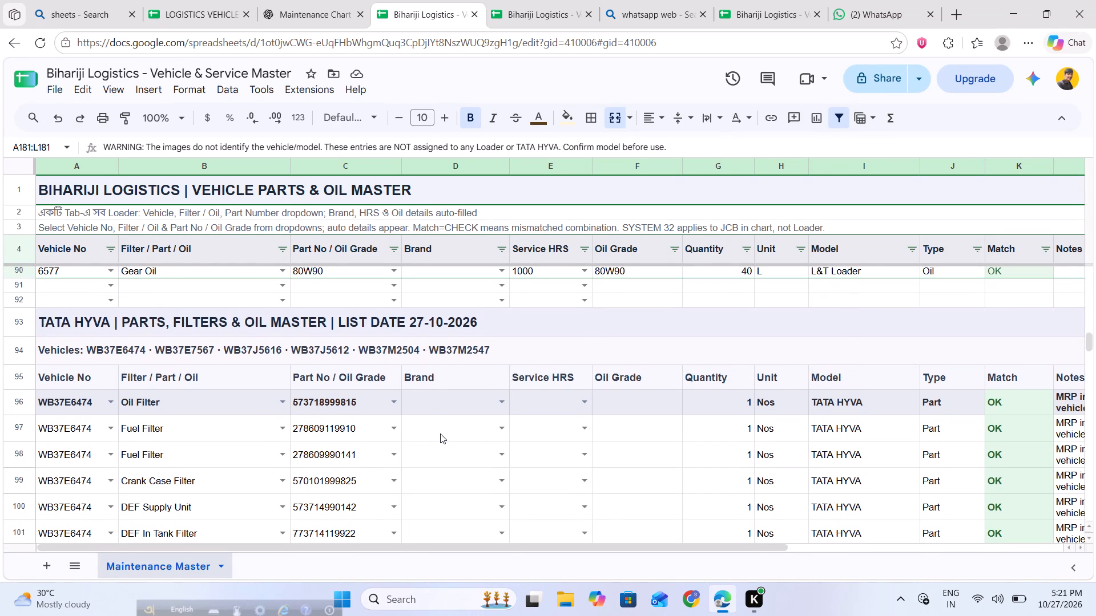
pyautogui.scroll(-3, 440, 433)
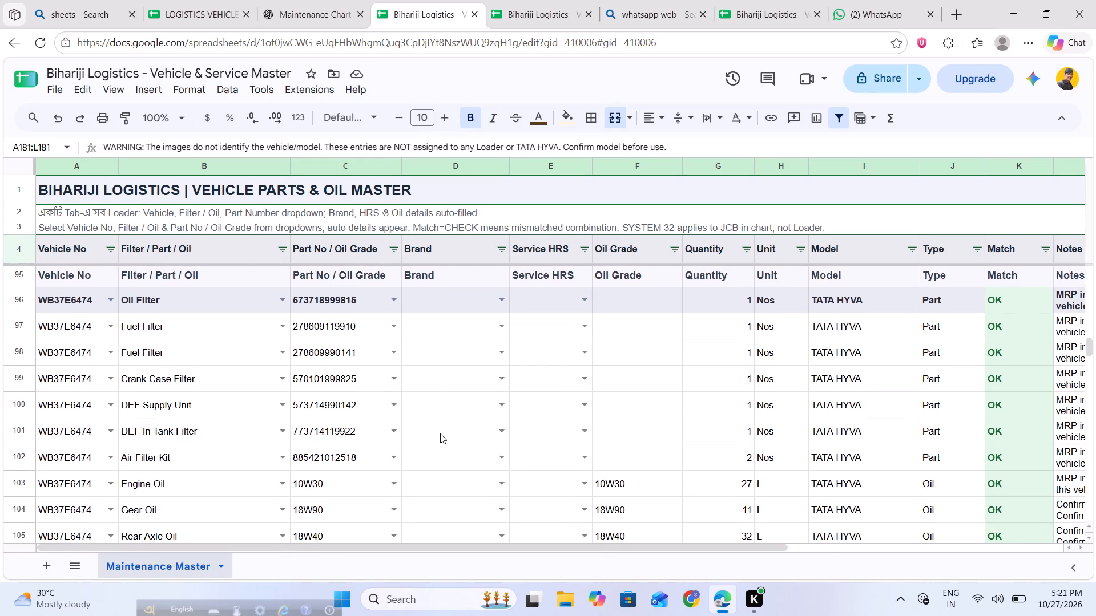
pyautogui.scroll(-4, 440, 433)
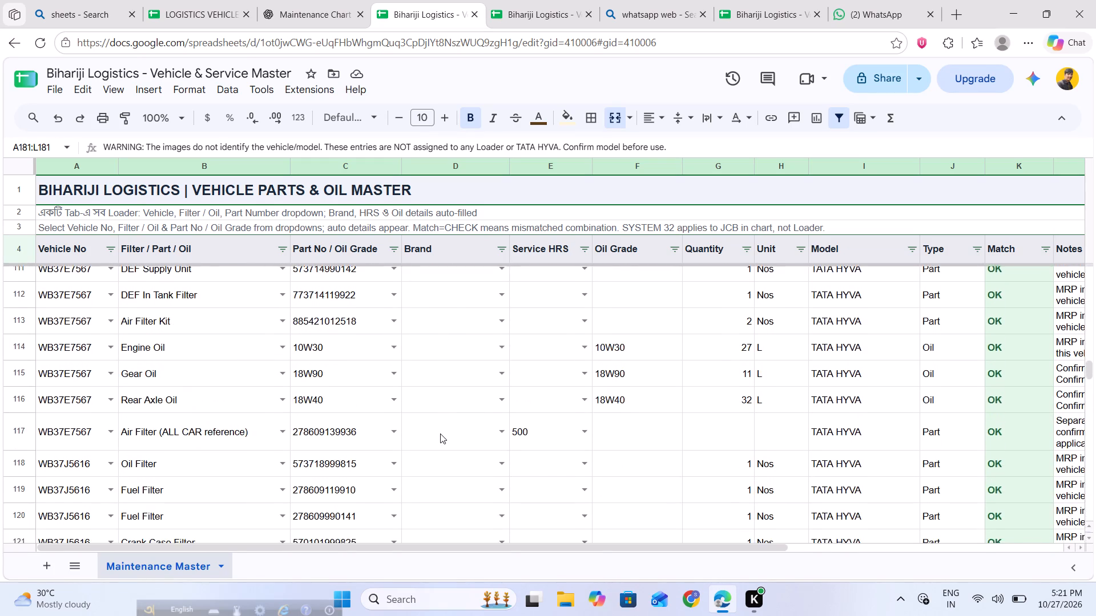
pyautogui.scroll(-5, 440, 433)
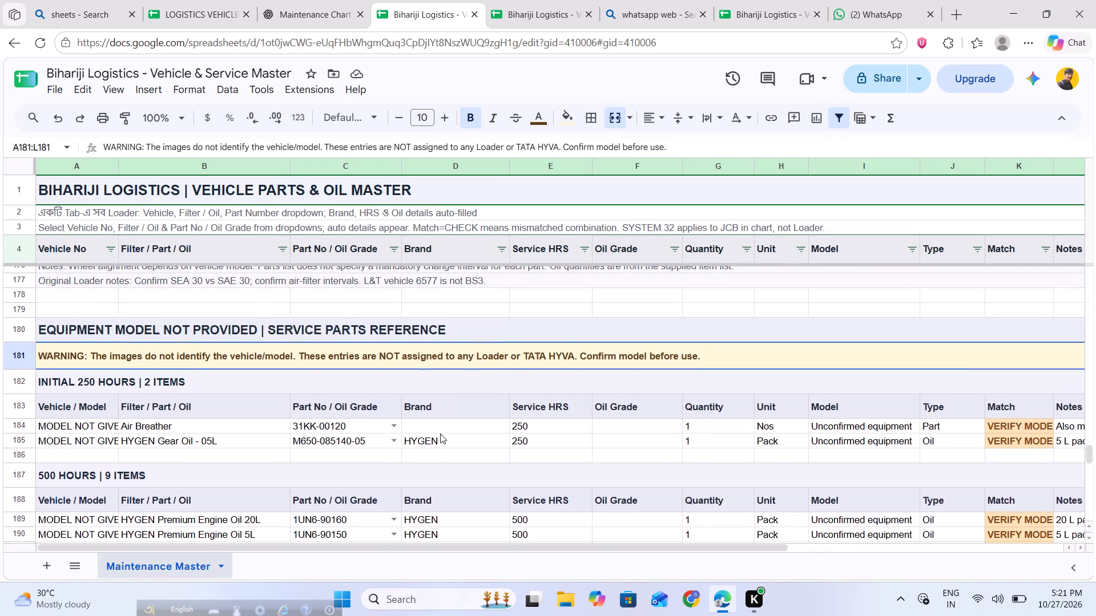
pyautogui.scroll(1, 440, 433)
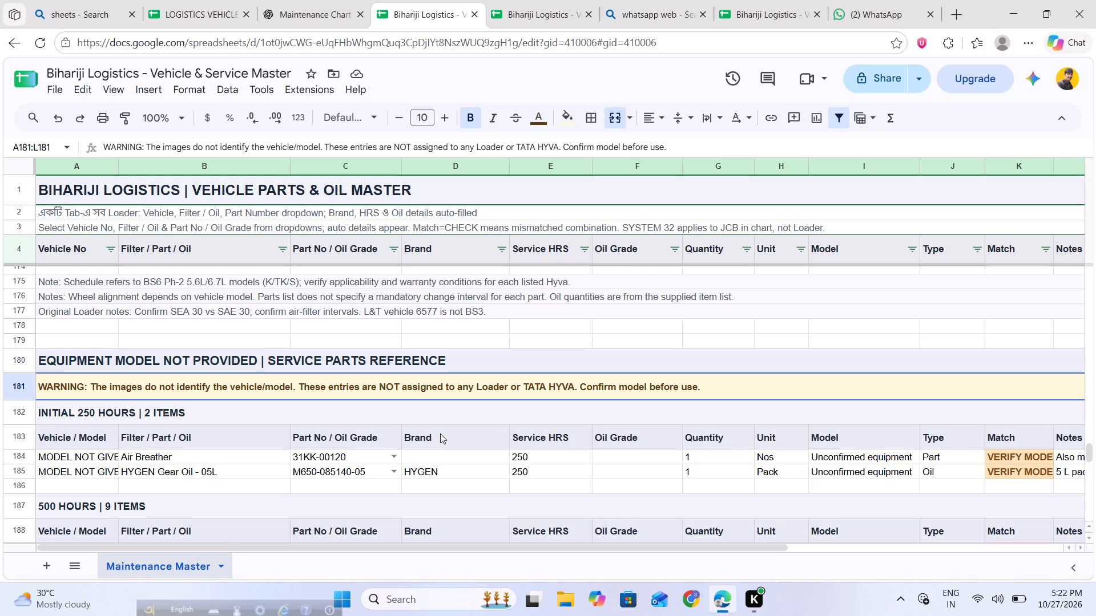
pyautogui.scroll(3, 440, 433)
pyautogui.scroll(-1, 440, 433)
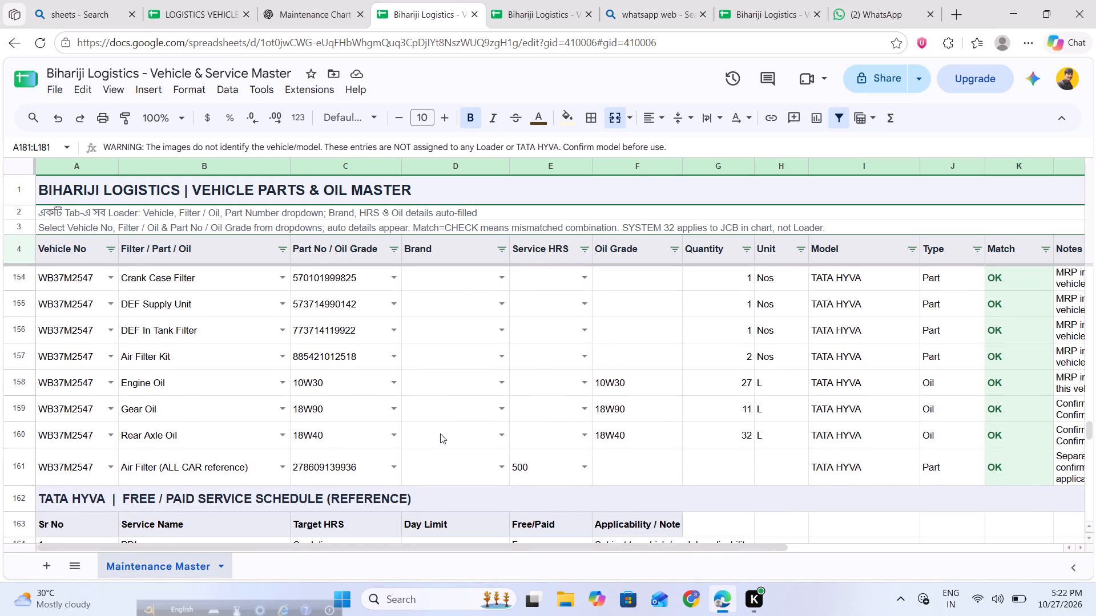
pyautogui.scroll(-2, 440, 433)
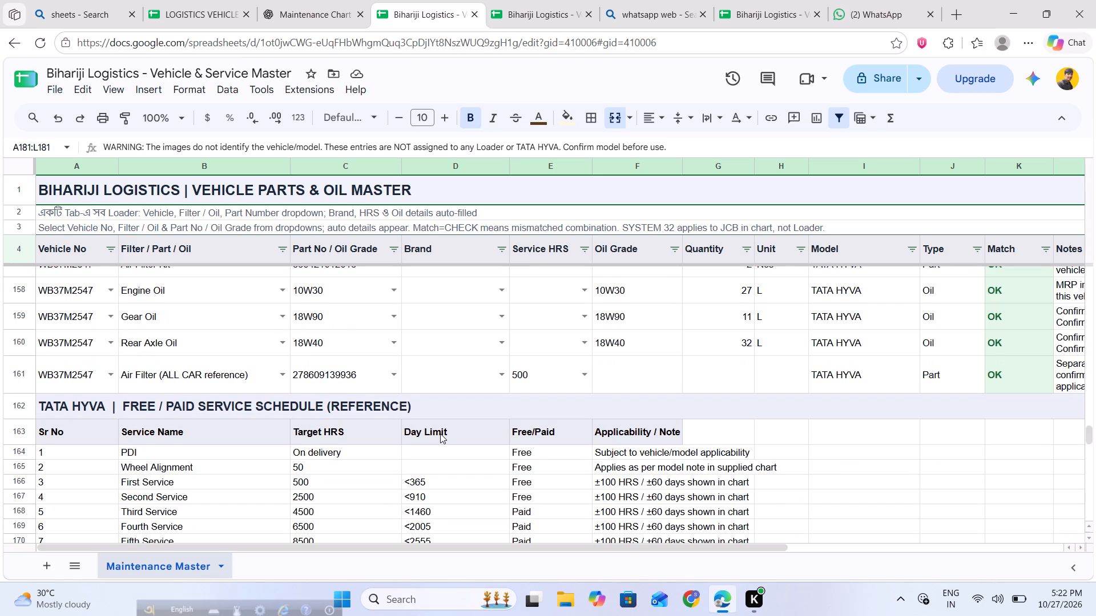
pyautogui.scroll(-1, 440, 433)
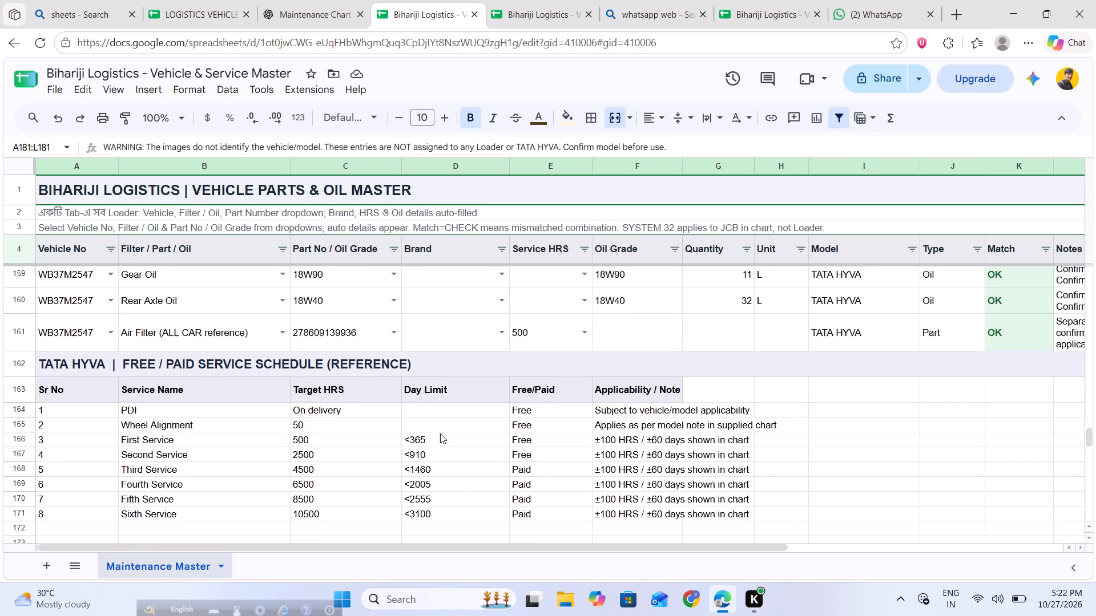
pyautogui.scroll(-2, 440, 433)
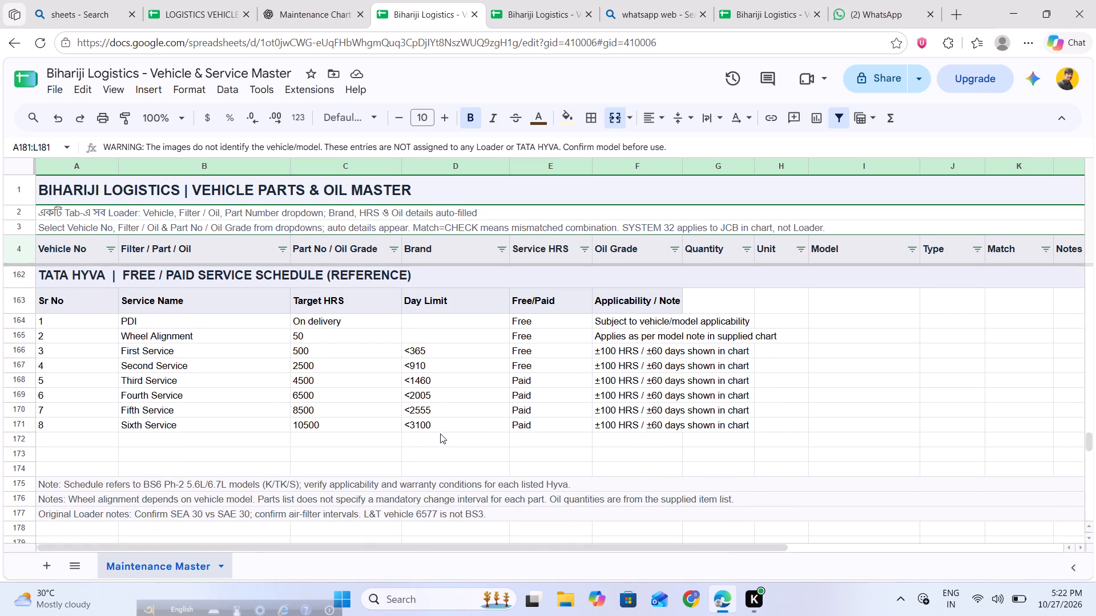
pyautogui.scroll(2, 440, 433)
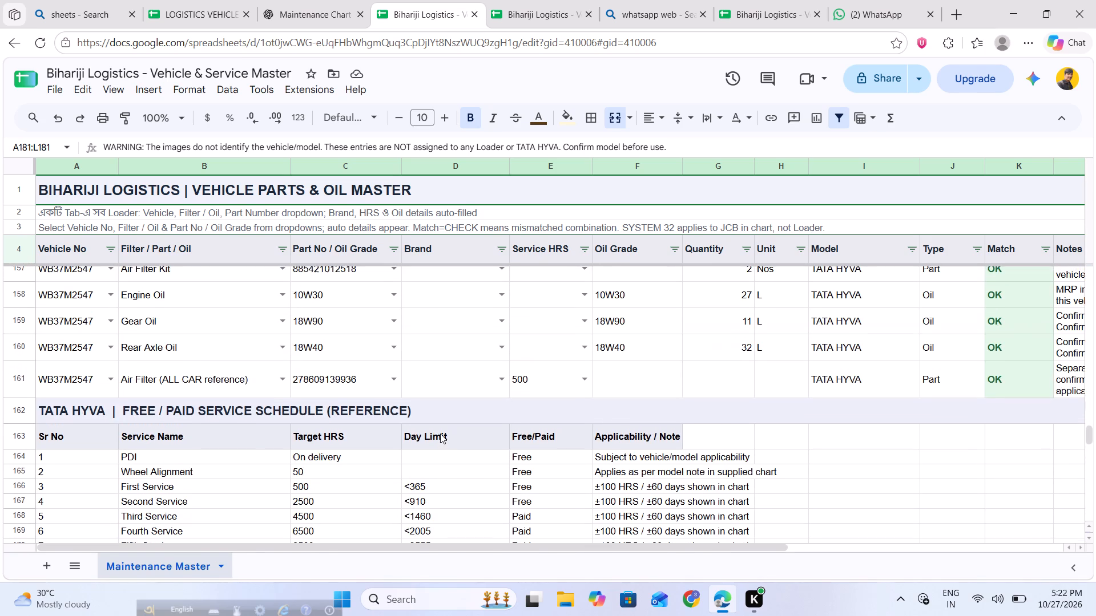
pyautogui.scroll(3, 440, 433)
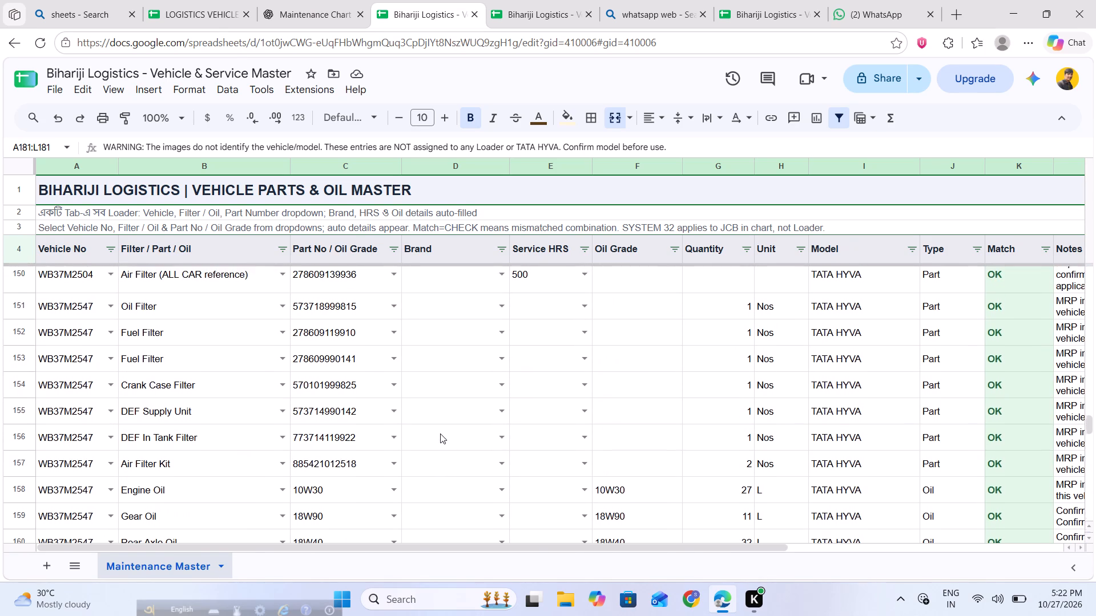
pyautogui.scroll(3, 440, 433)
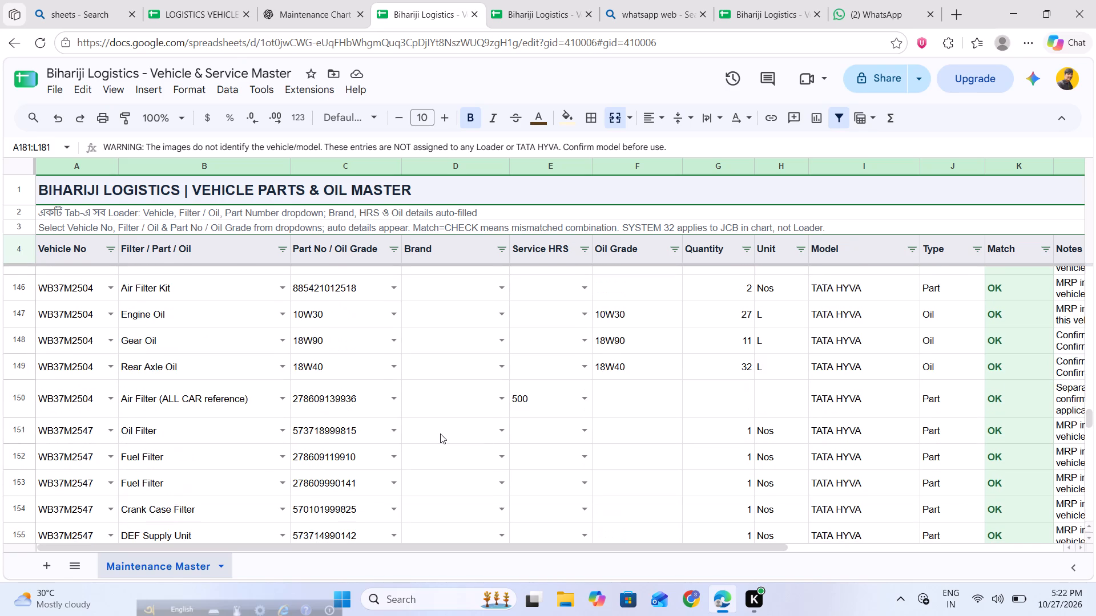
pyautogui.scroll(1, 440, 433)
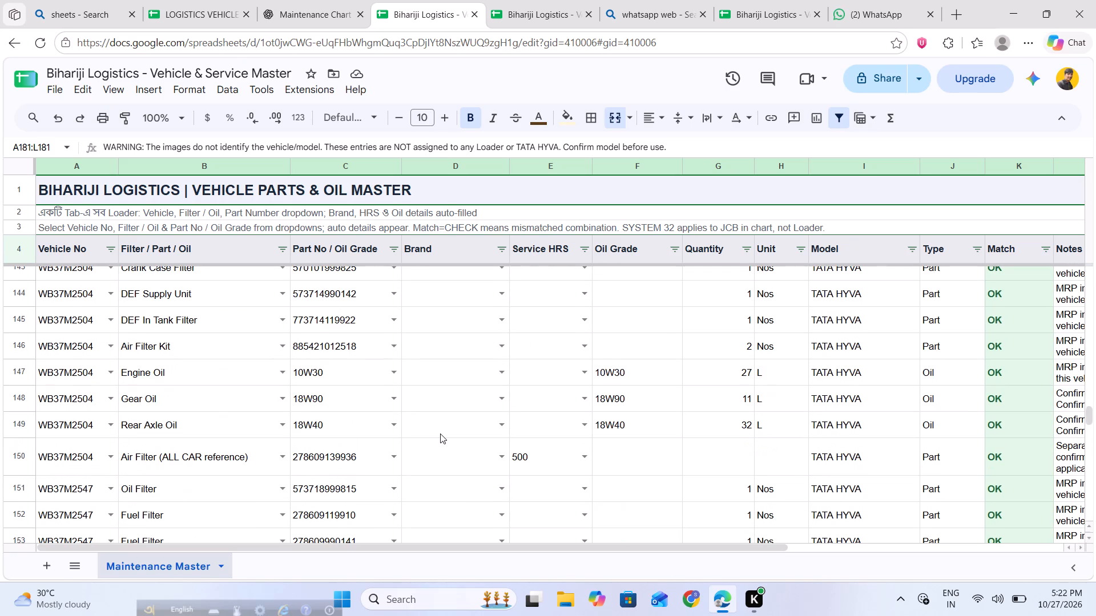
pyautogui.scroll(2, 440, 433)
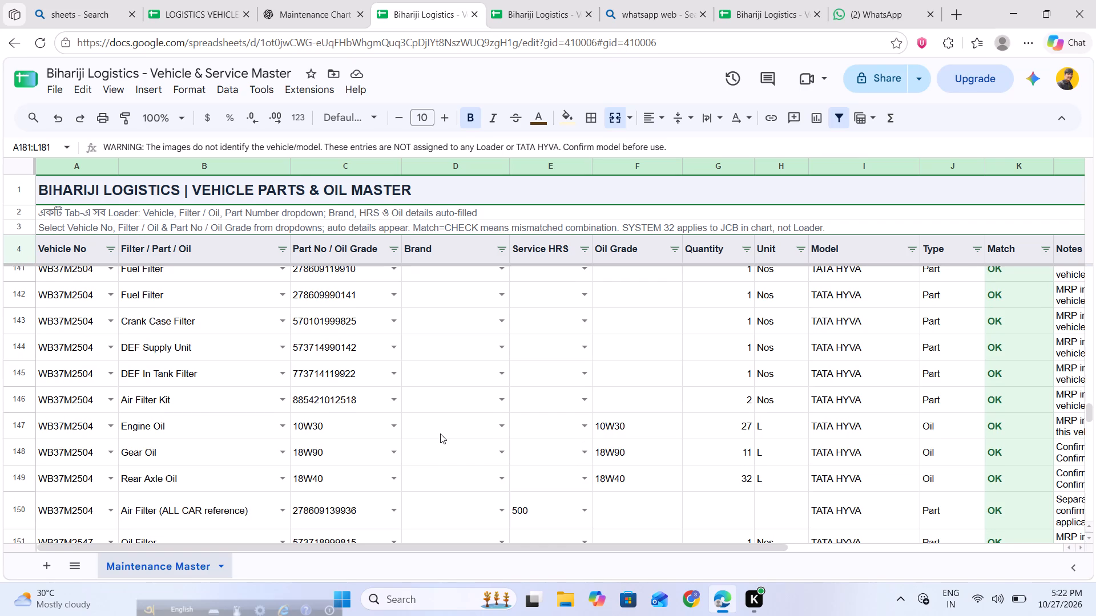
pyautogui.scroll(3, 440, 433)
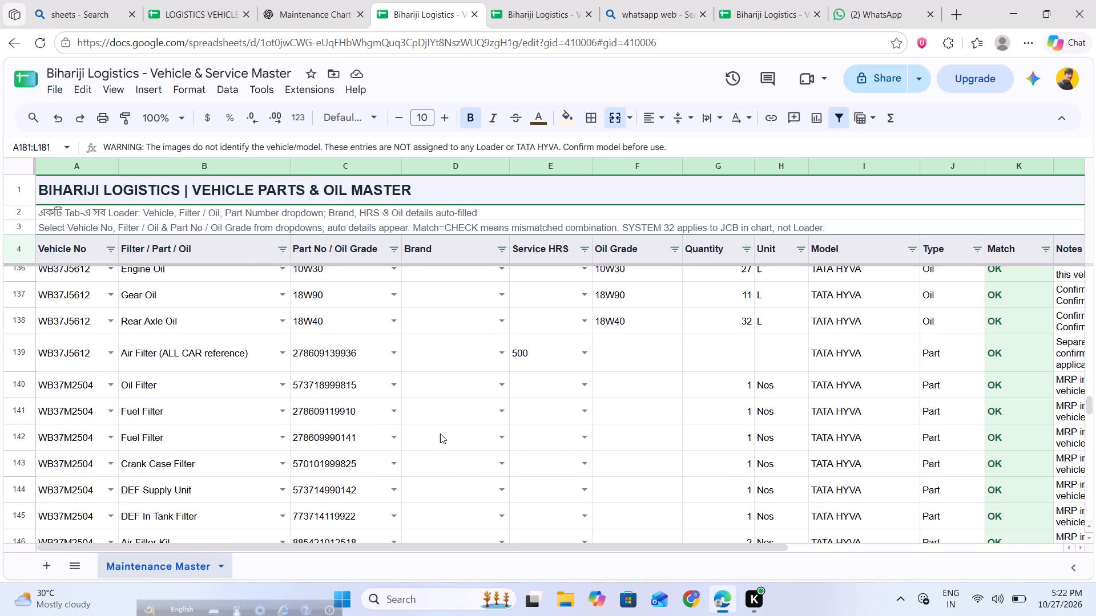
pyautogui.scroll(3, 440, 433)
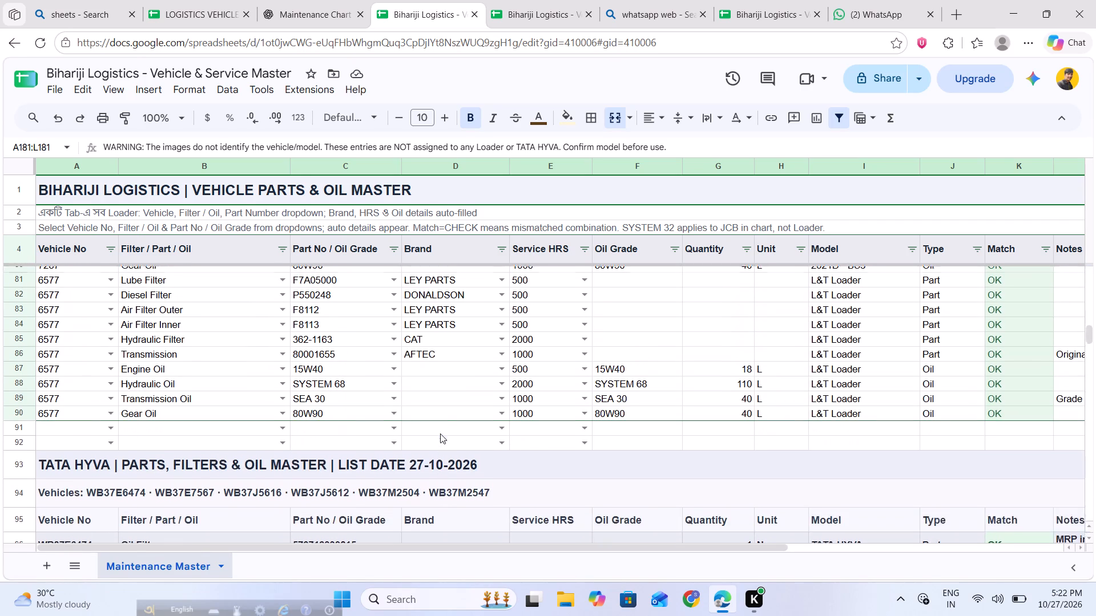
pyautogui.scroll(1, 440, 433)
# Review the rows from loader 6577 through the TATA HYVA parts list to the free/paid service schedule.
pyautogui.scroll(-2, 440, 433)
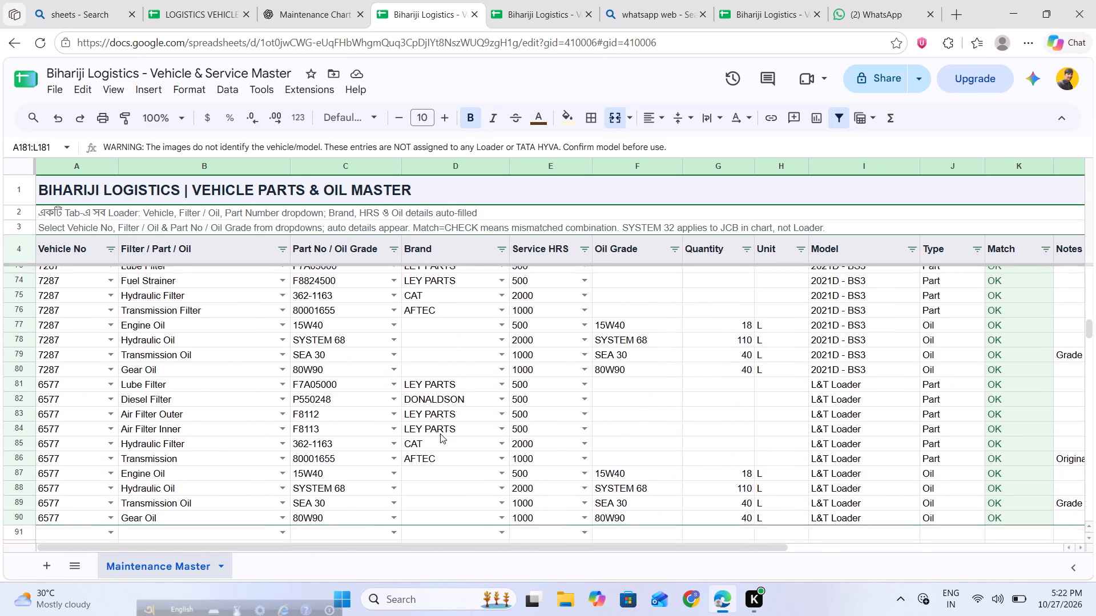
pyautogui.scroll(-2, 440, 433)
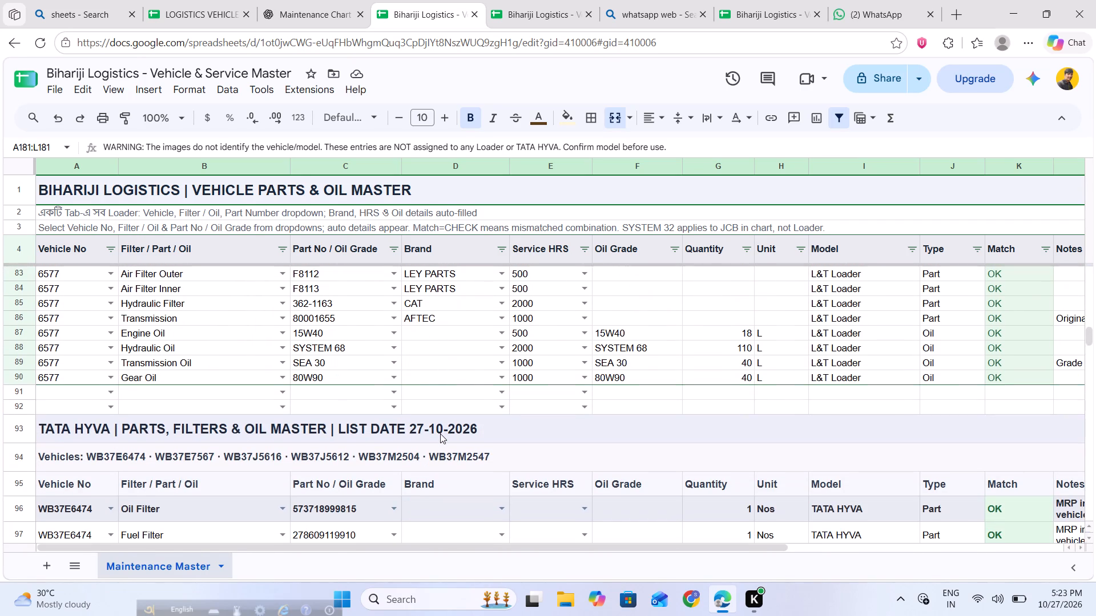
pyautogui.scroll(-4, 440, 433)
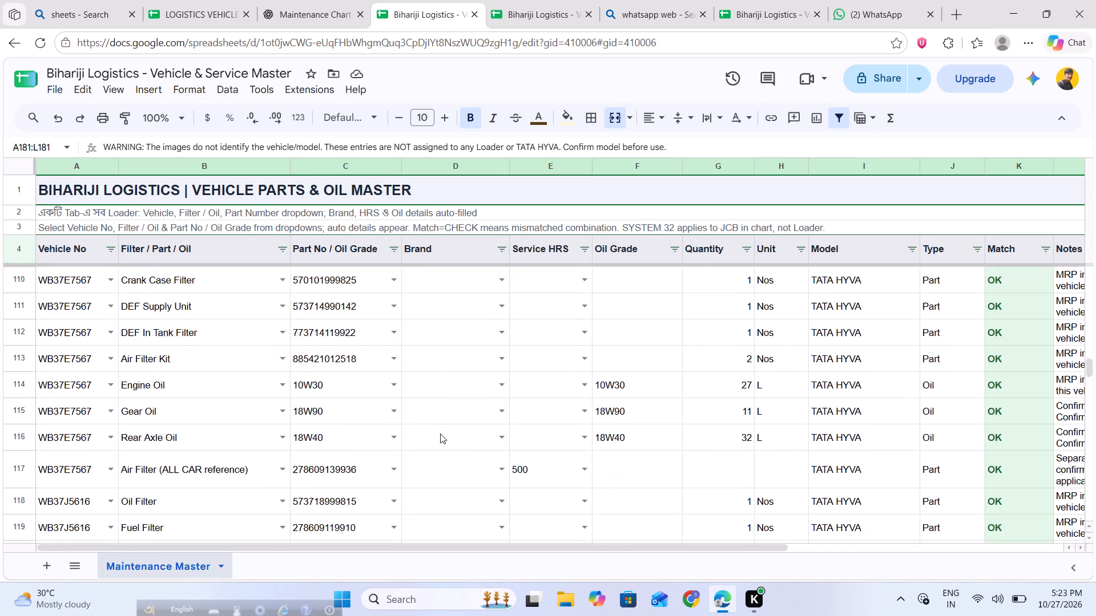
pyautogui.scroll(-2, 440, 433)
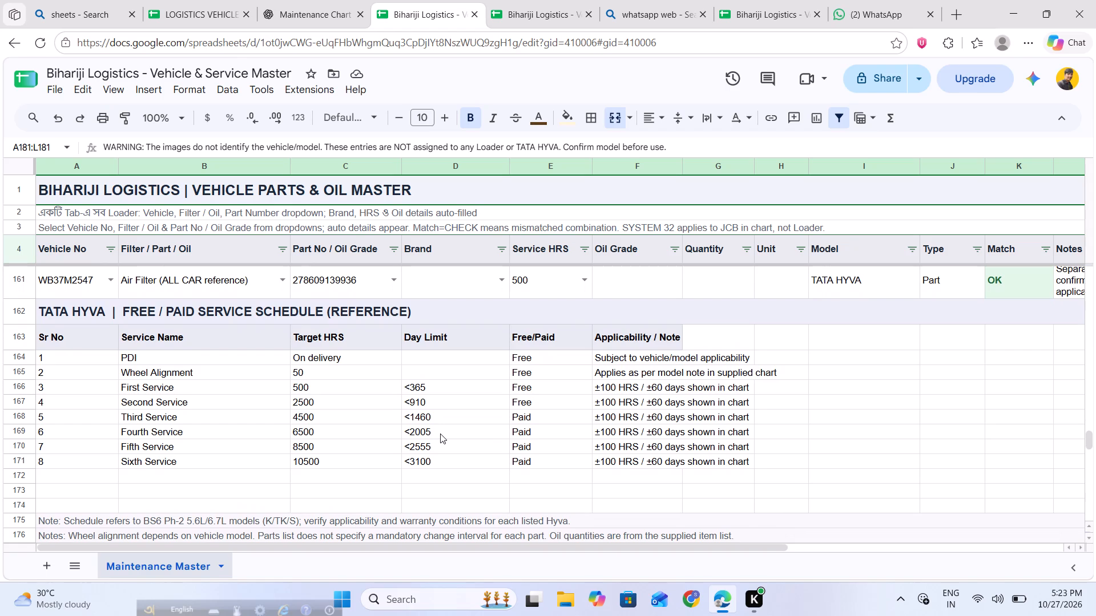
# Examine the TATA HYVA schedule notes and the initial 250-hour and 500-hour service parts reference through its closing pack-size note.
pyautogui.scroll(-1, 440, 433)
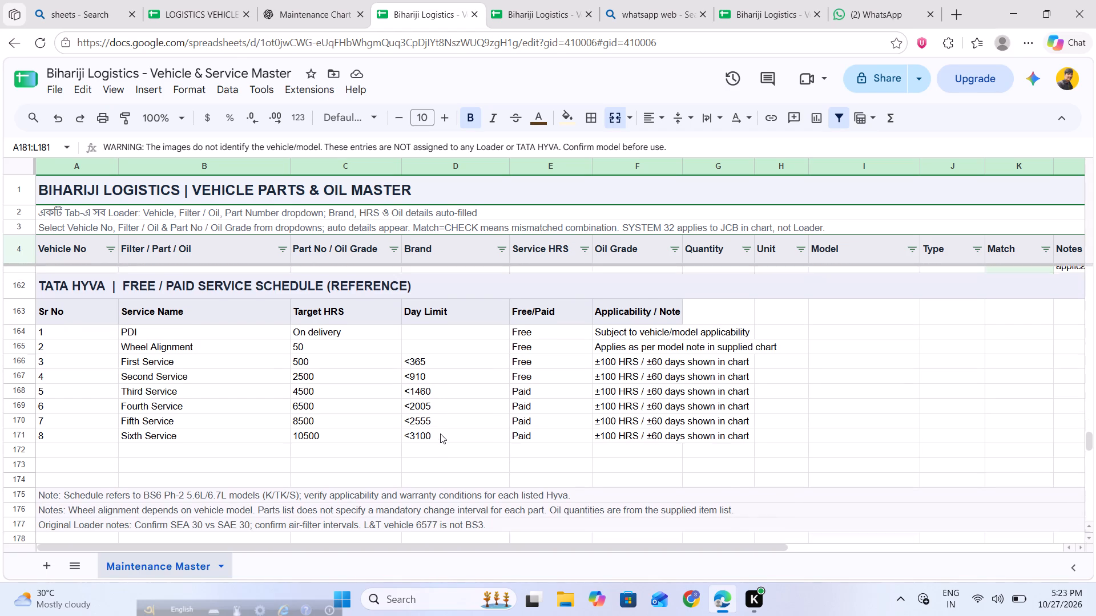
pyautogui.scroll(-3, 440, 433)
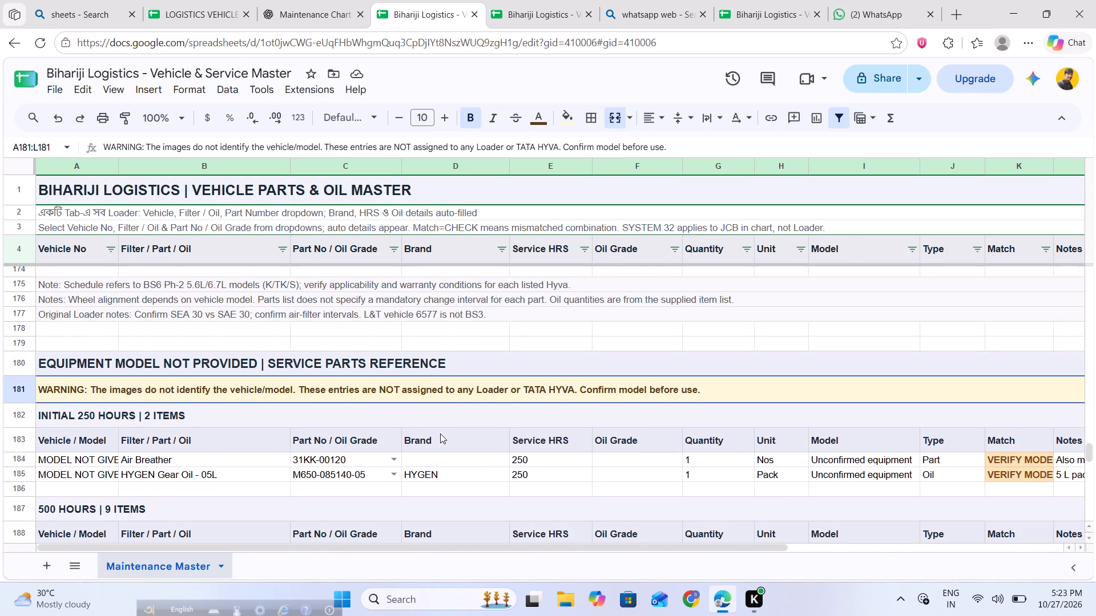
pyautogui.scroll(-1, 440, 433)
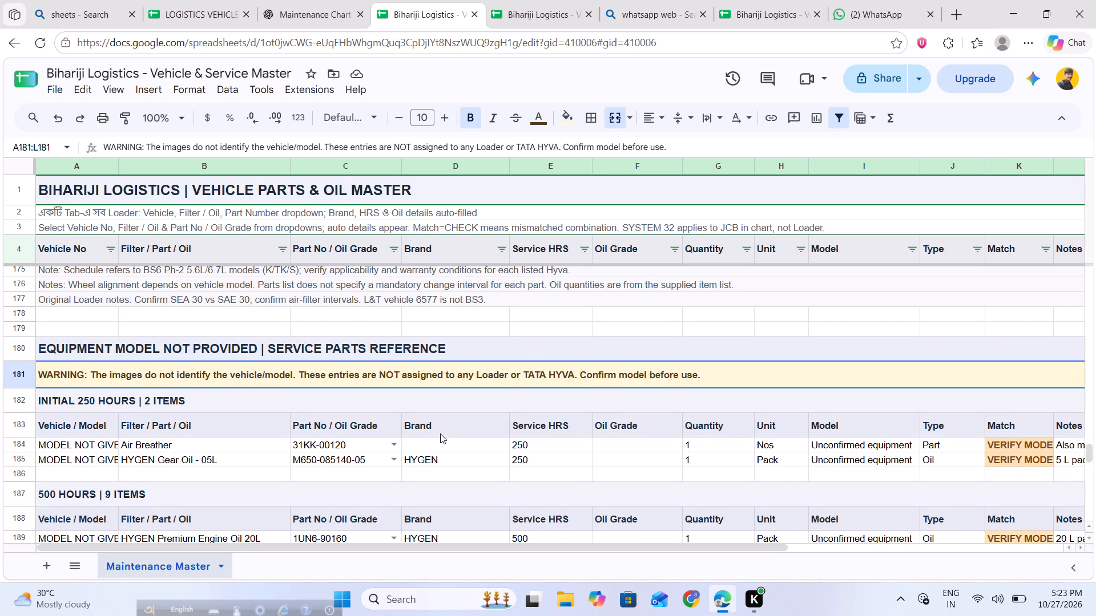
pyautogui.scroll(-1, 440, 433)
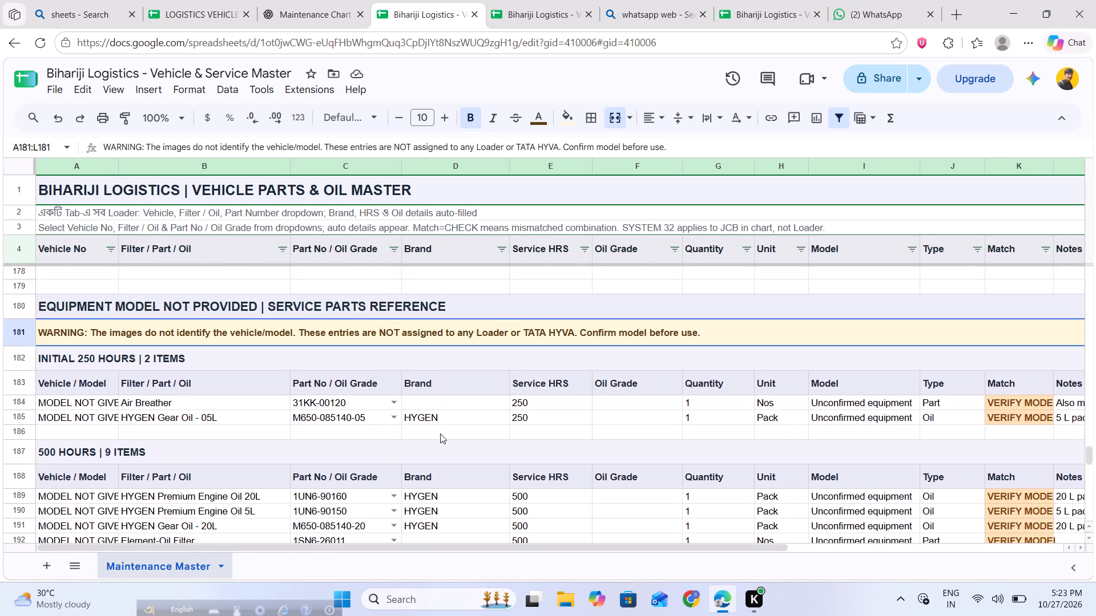
pyautogui.scroll(-1, 440, 433)
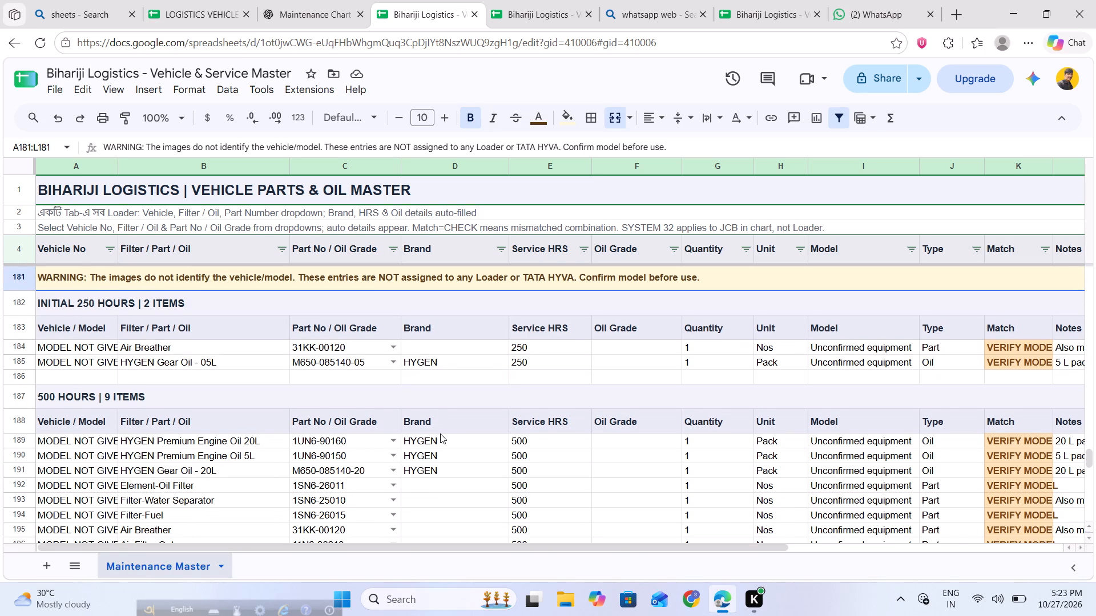
pyautogui.scroll(-2, 440, 433)
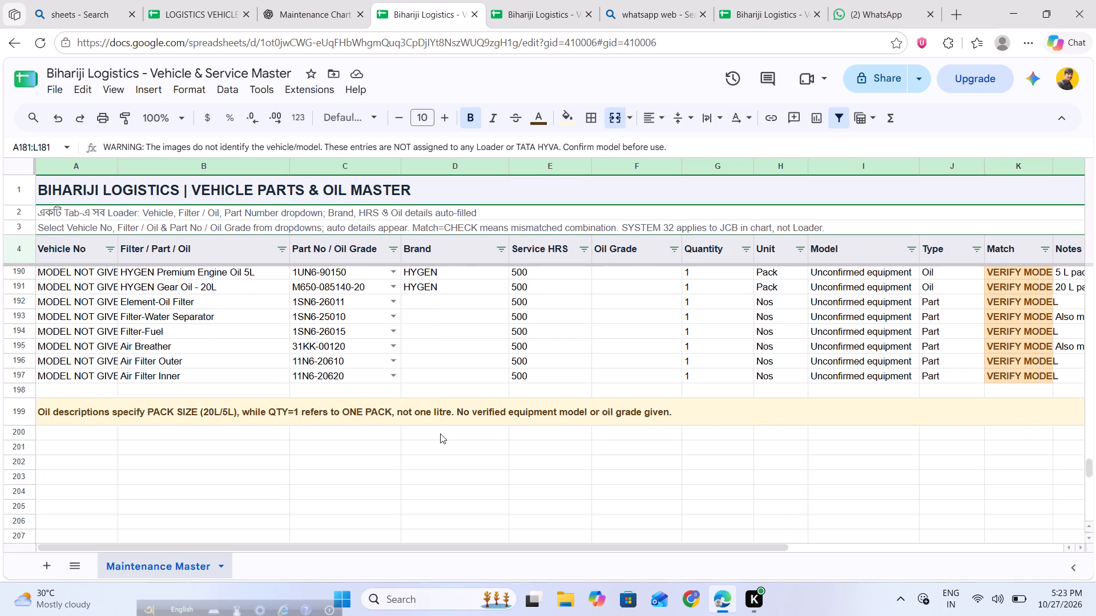
# Return to the first loader entries and review all loader parts and oil rows through to the TATA HYVA heading.
pyautogui.scroll(8, 440, 433)
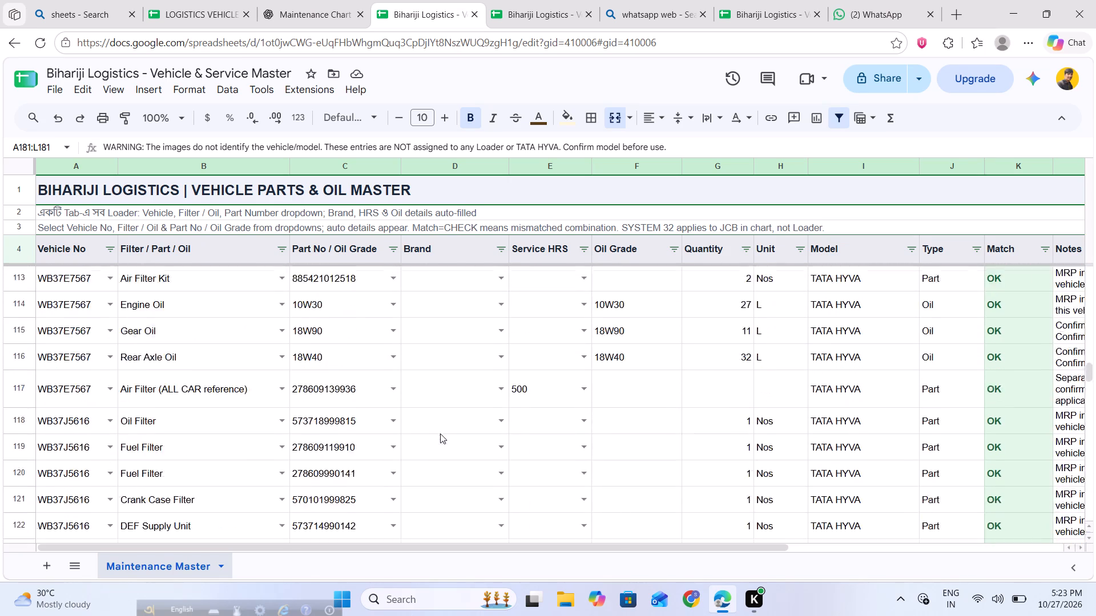
pyautogui.scroll(4, 440, 433)
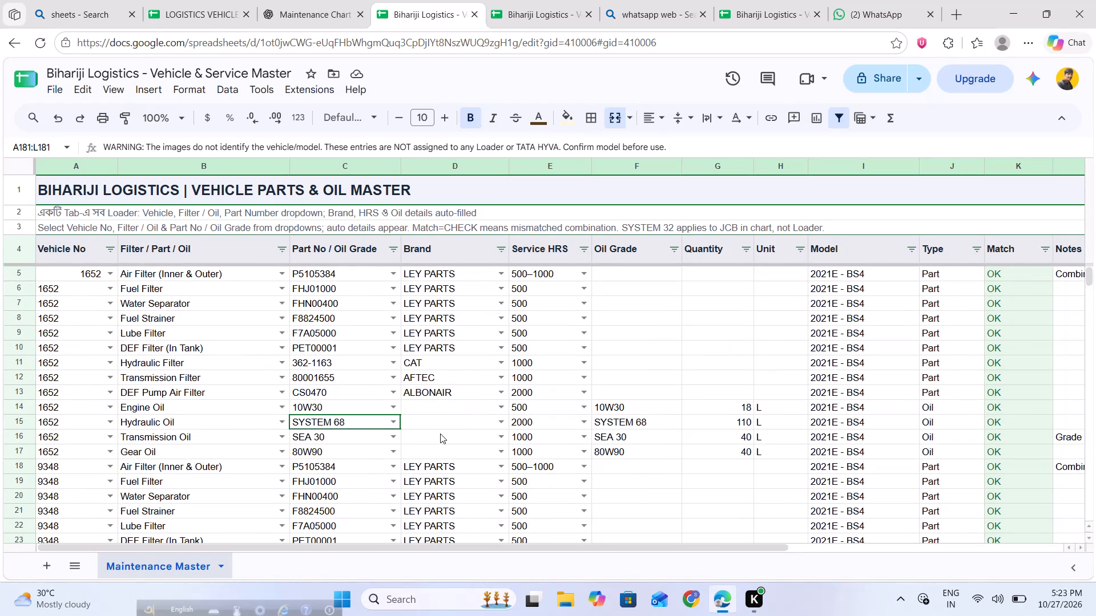
pyautogui.scroll(-2, 440, 433)
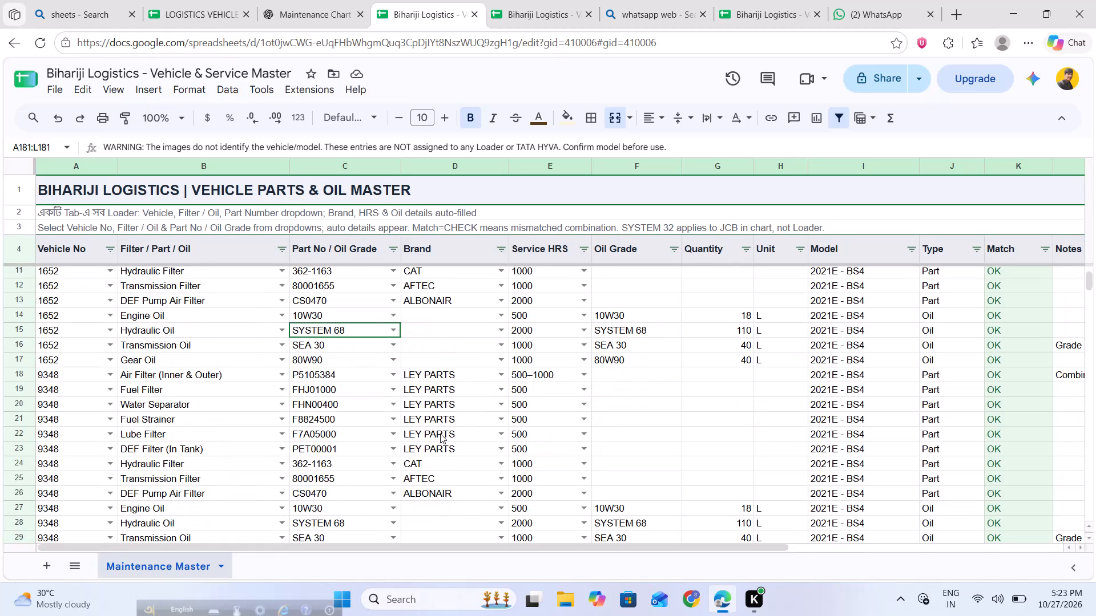
pyautogui.scroll(-1, 440, 433)
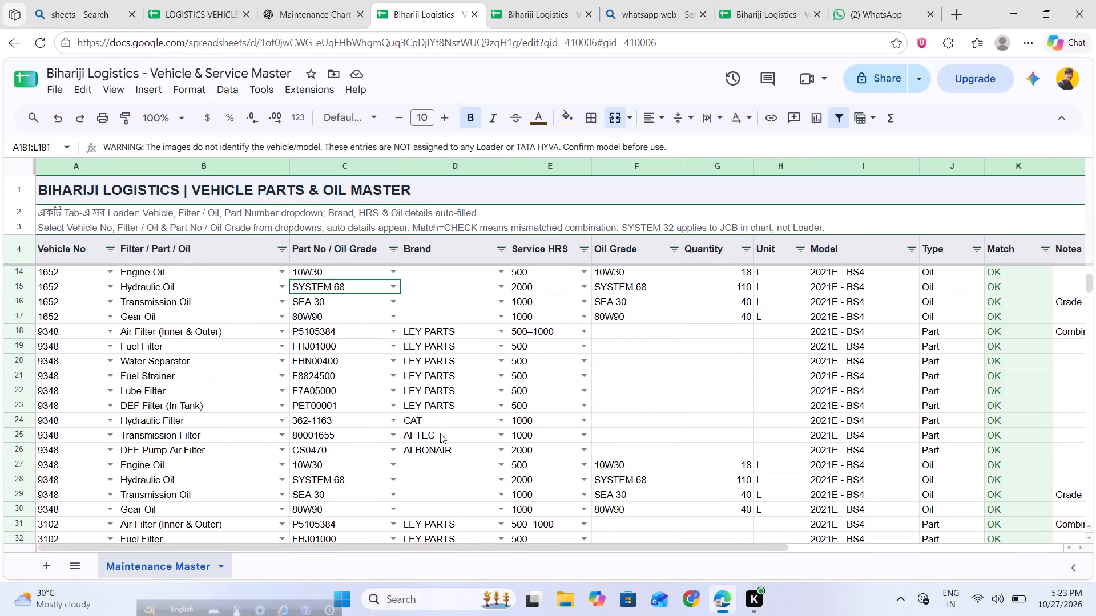
pyautogui.scroll(-5, 440, 433)
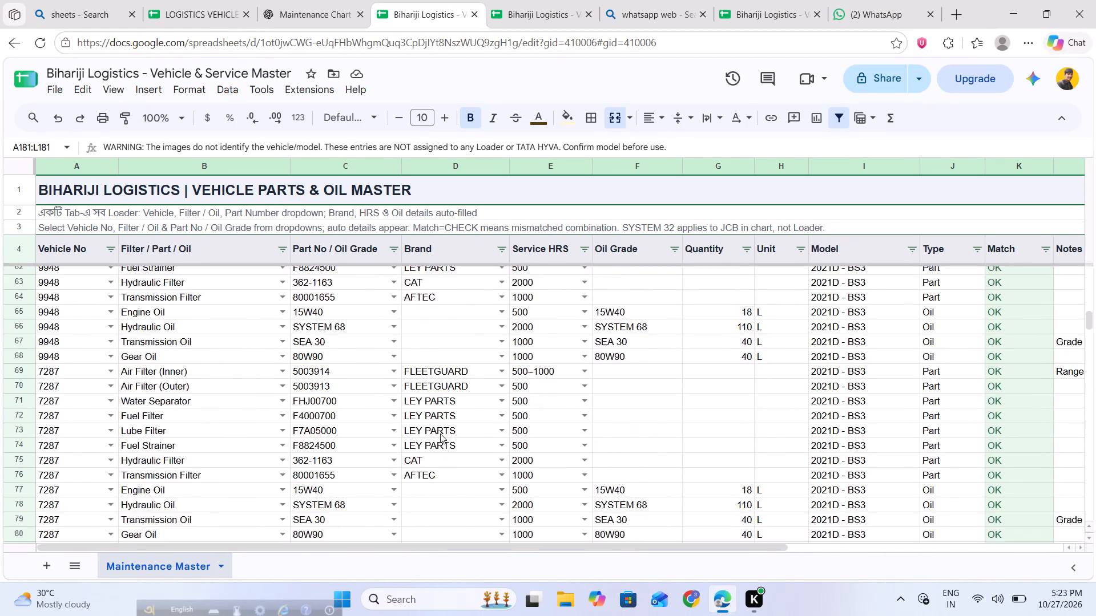
pyautogui.scroll(-2, 440, 433)
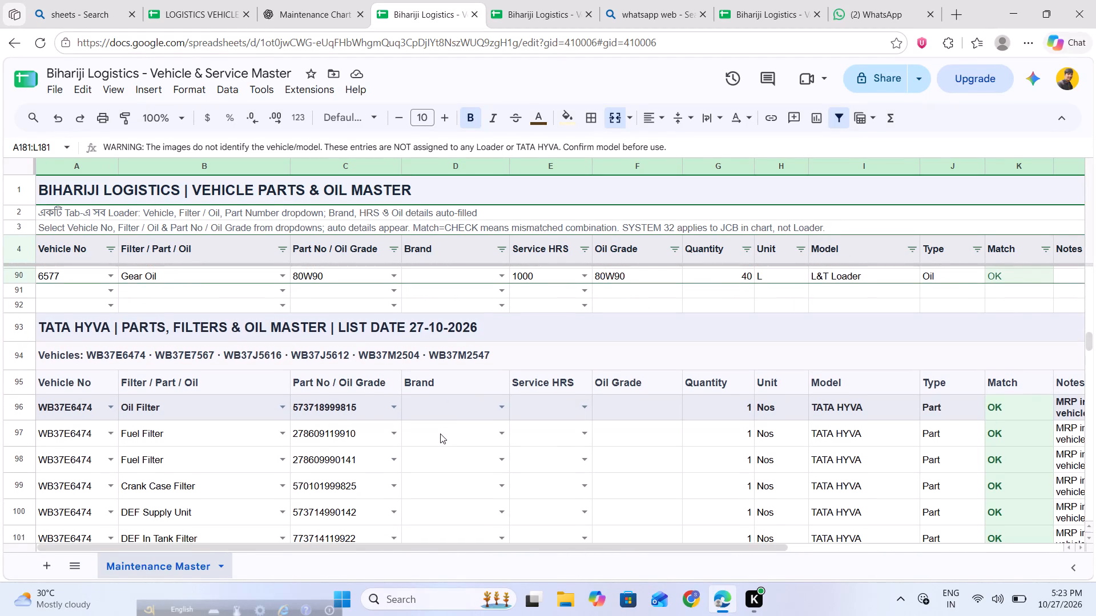
pyautogui.scroll(-2, 440, 433)
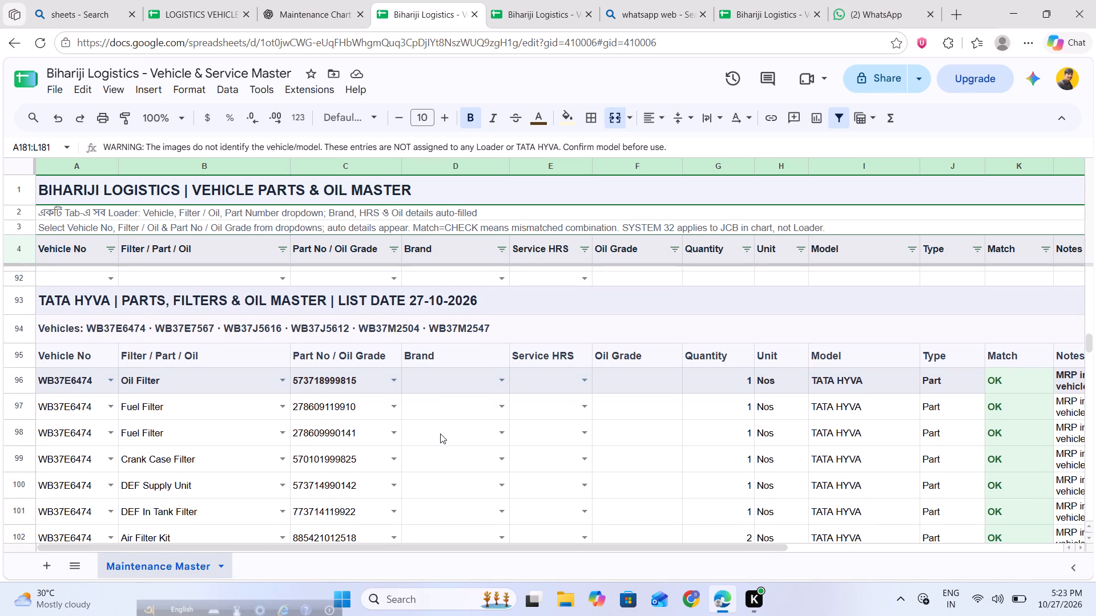
pyautogui.scroll(-2, 440, 433)
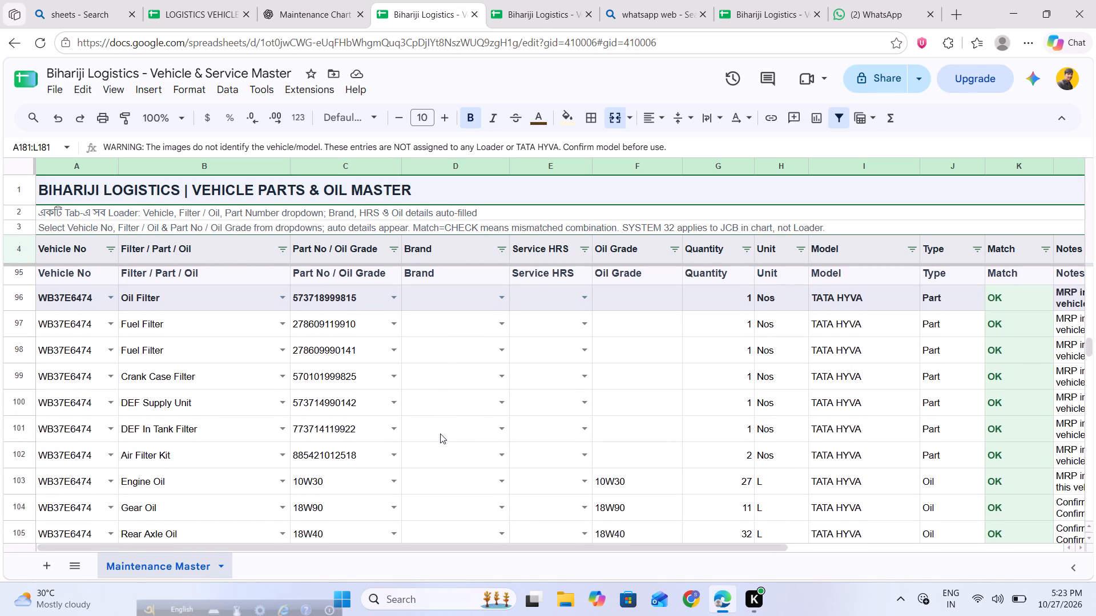
pyautogui.scroll(-5, 440, 433)
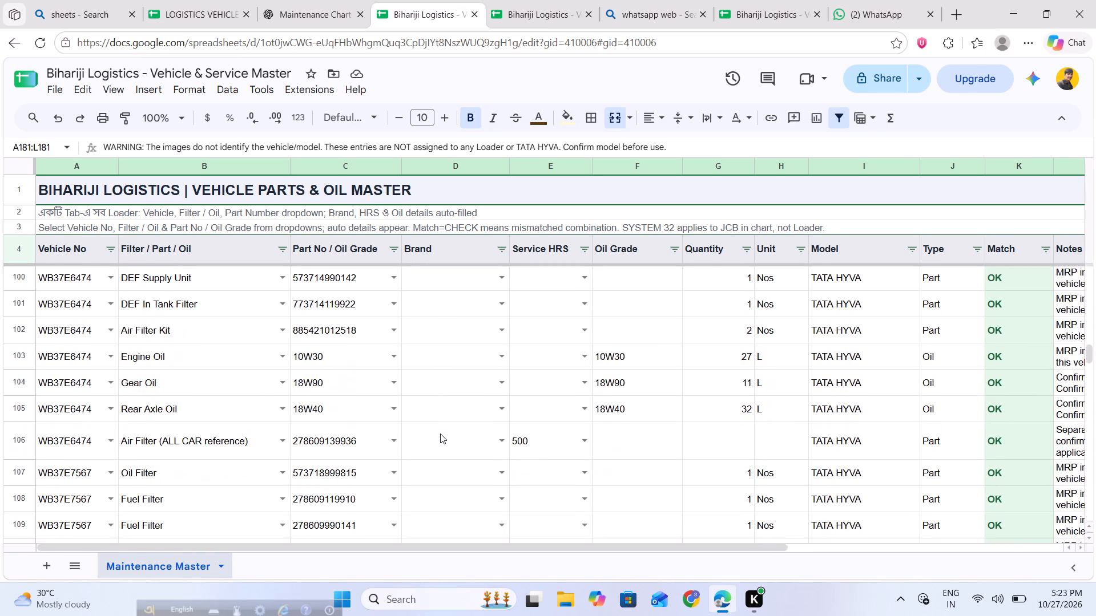
pyautogui.scroll(-1, 440, 433)
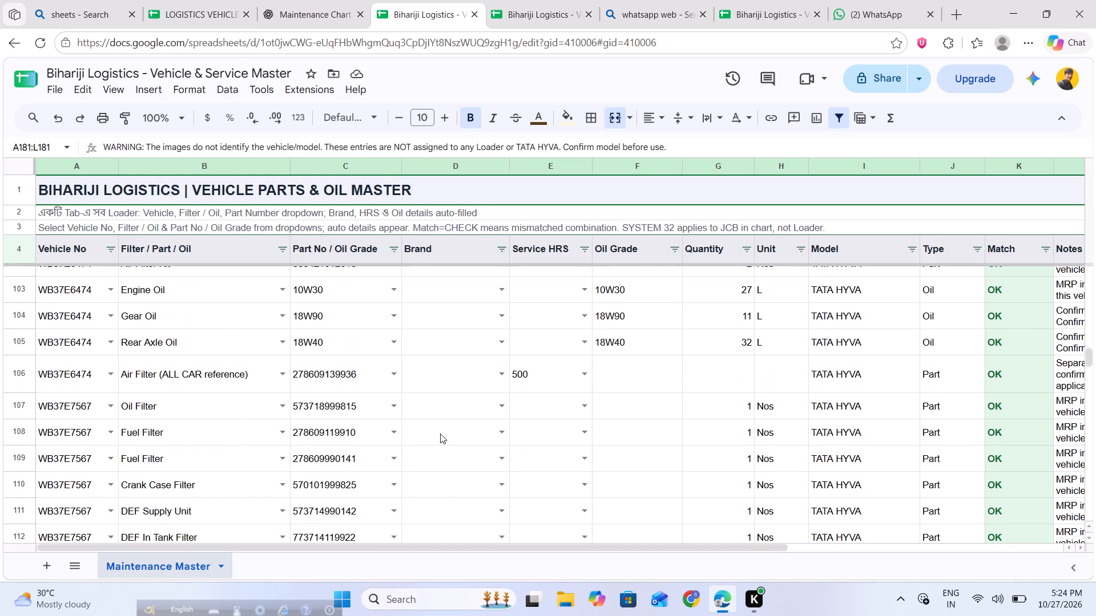
pyautogui.scroll(-1, 440, 433)
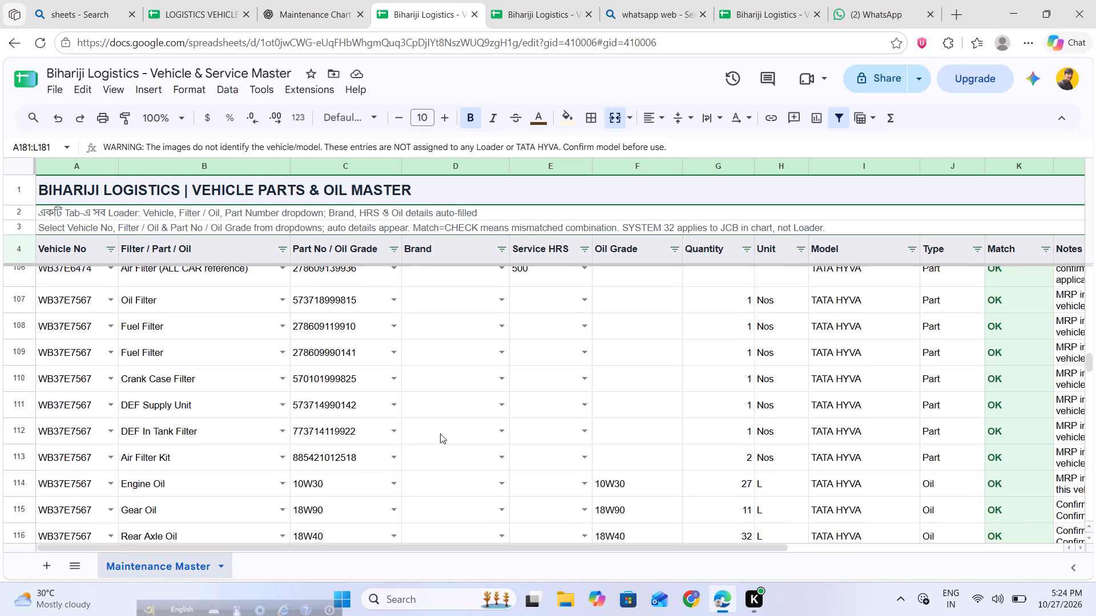
pyautogui.scroll(2, 440, 433)
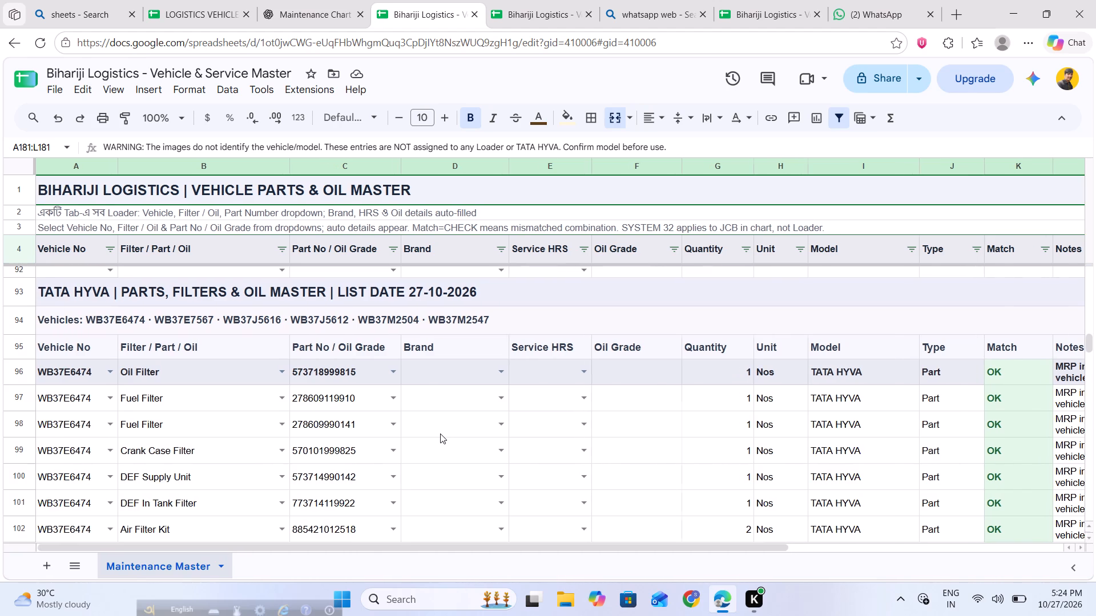
pyautogui.hscroll(1, 440, 433)
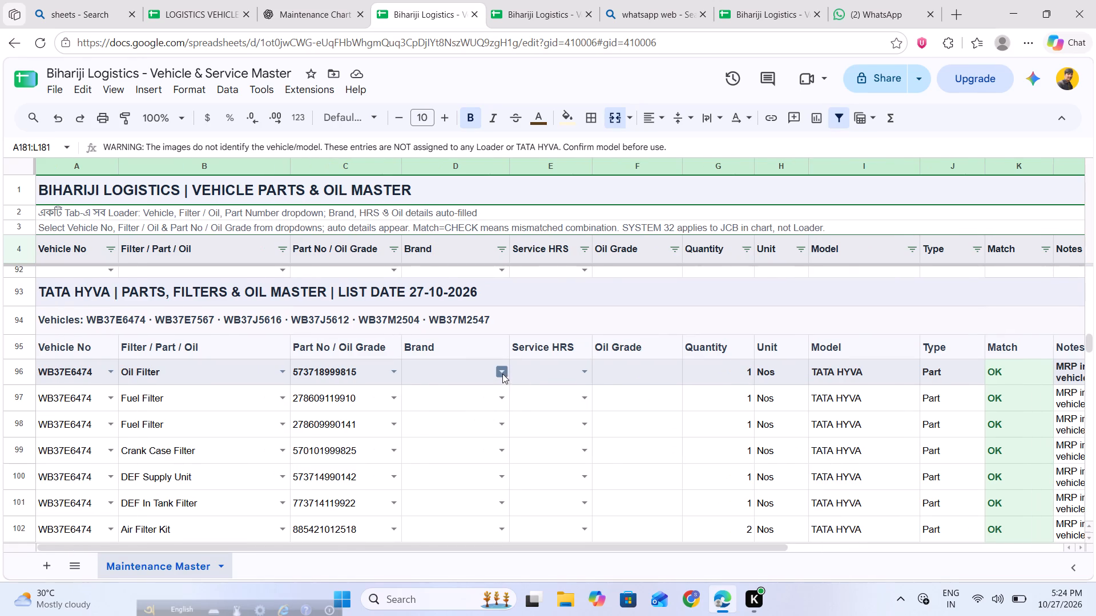
pyautogui.click(502, 372)
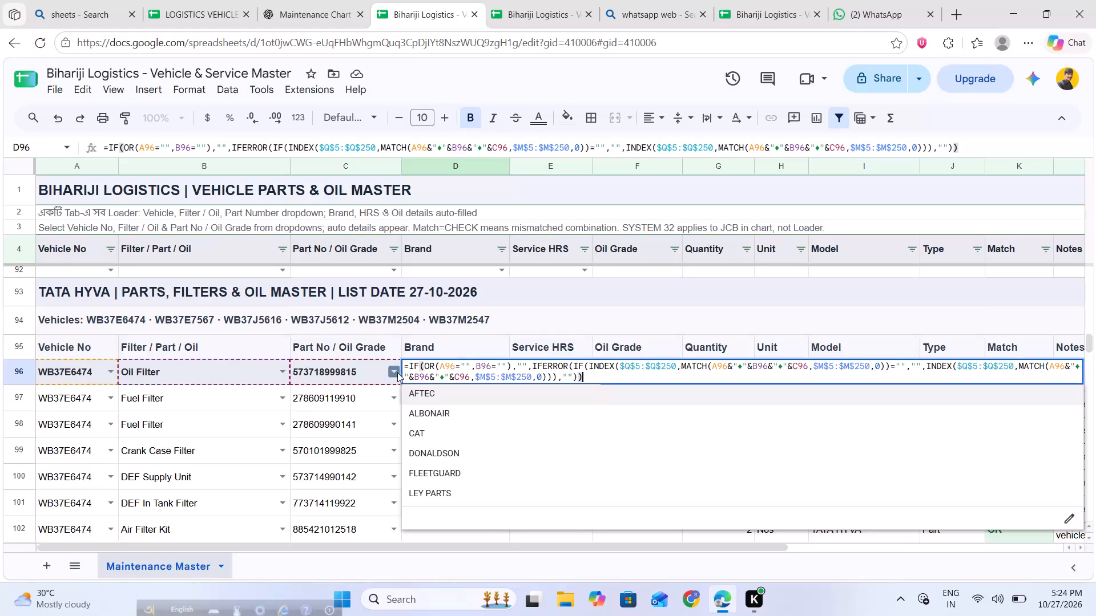
pyautogui.click(458, 334)
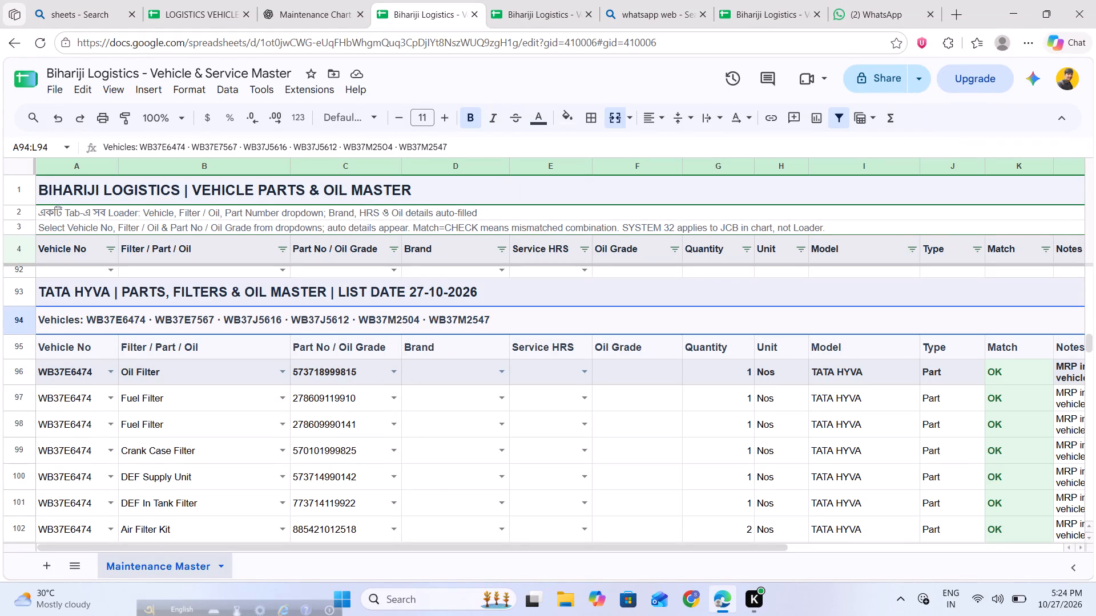
# Review the remaining TATA HYVA rows down to the free/paid service schedule, including the columns toward Notes.
pyautogui.scroll(-2, 458, 334)
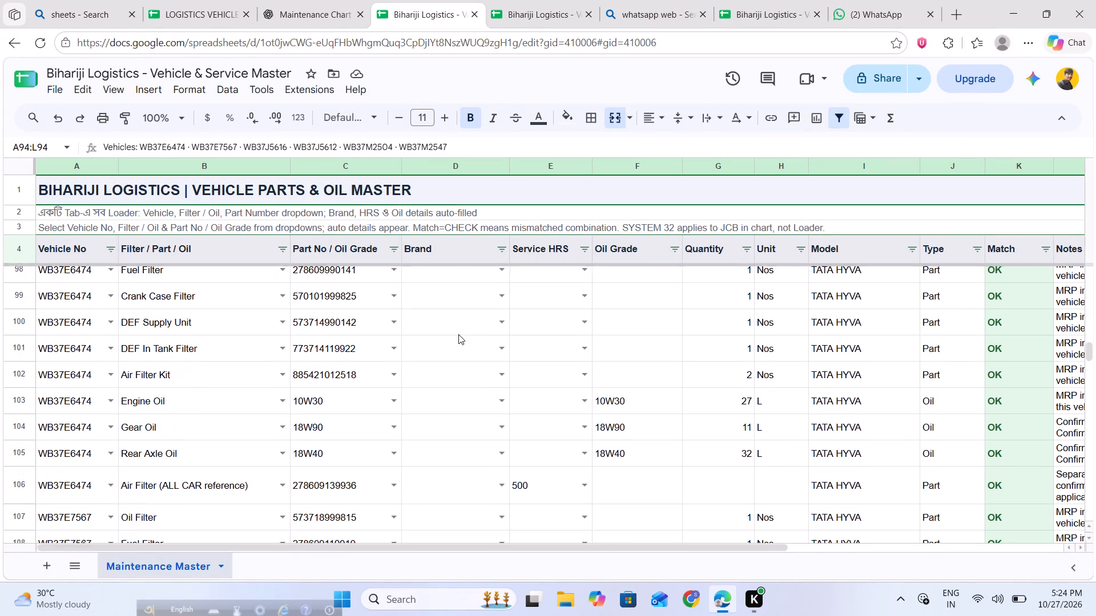
pyautogui.scroll(-3, 458, 334)
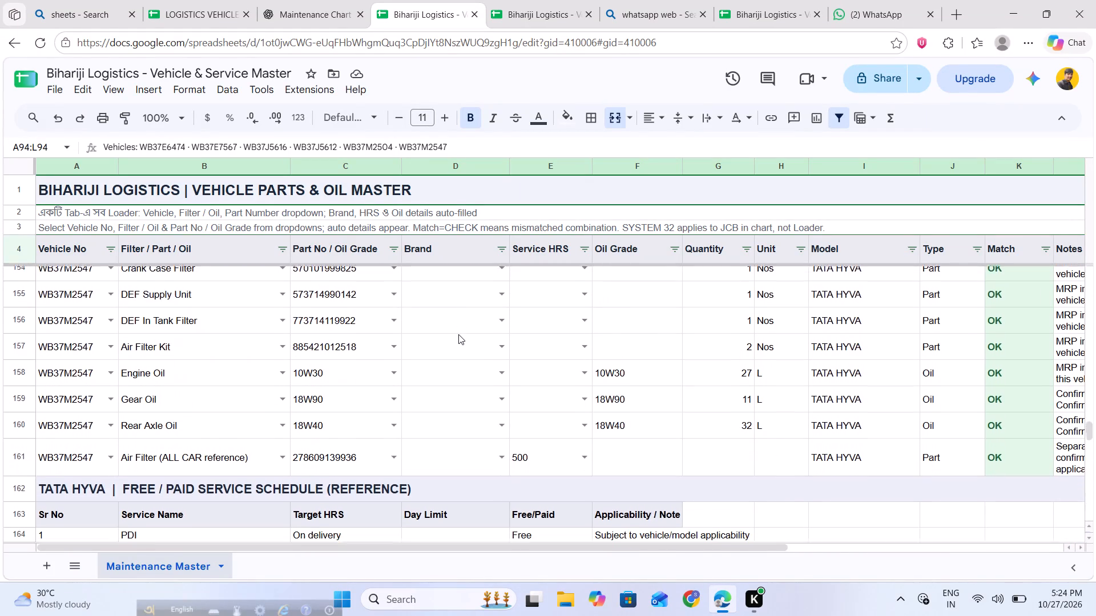
pyautogui.hscroll(1, 458, 334)
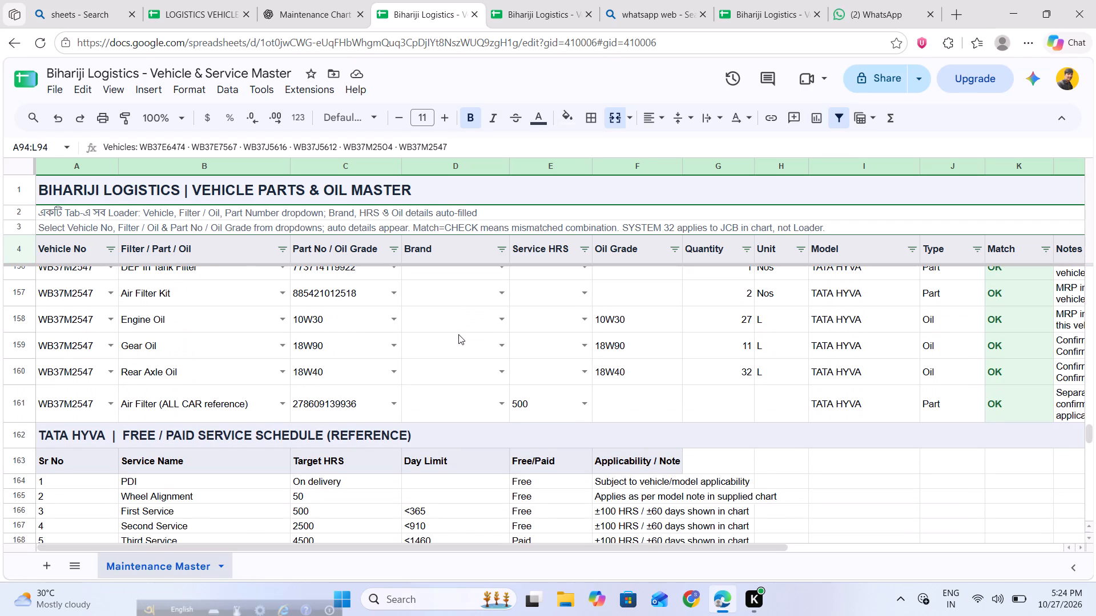
pyautogui.hscroll(2, 458, 334)
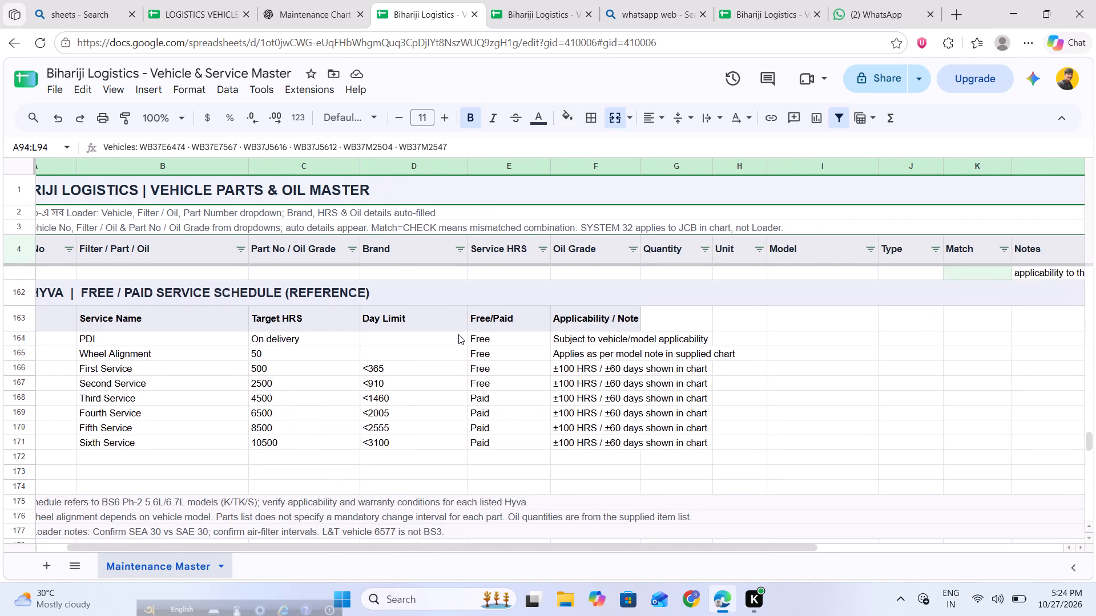
# Review the TATA HYVA service schedule and notes, and the unassigned-equipment 250-hour and 500-hour parts sections through the pack-size note.
pyautogui.hscroll(1, 458, 334)
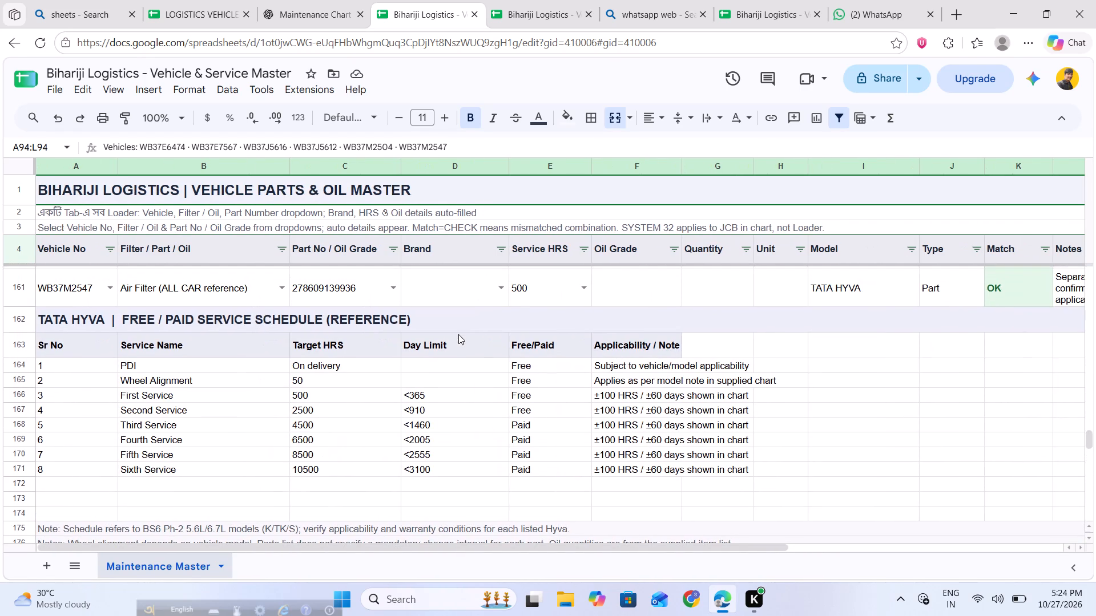
pyautogui.scroll(-1, 458, 334)
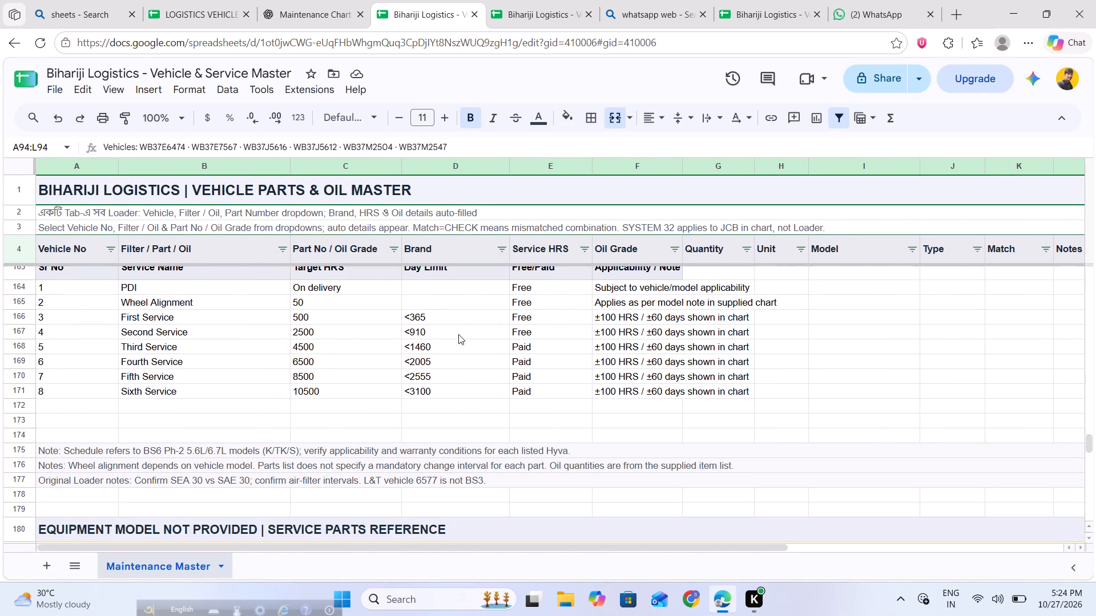
pyautogui.scroll(-2, 458, 334)
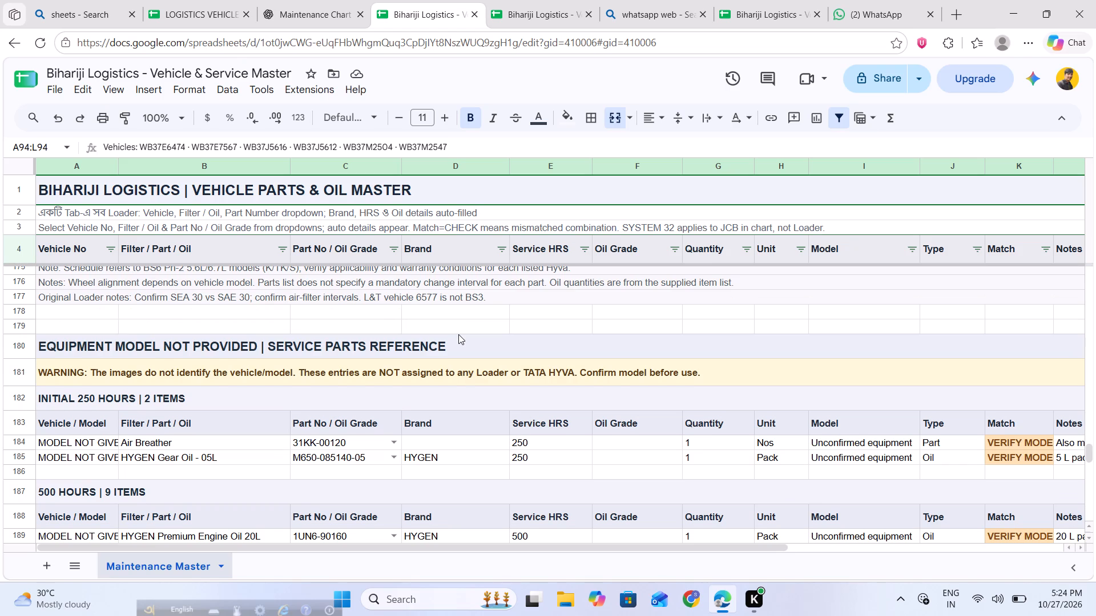
pyautogui.scroll(-2, 458, 334)
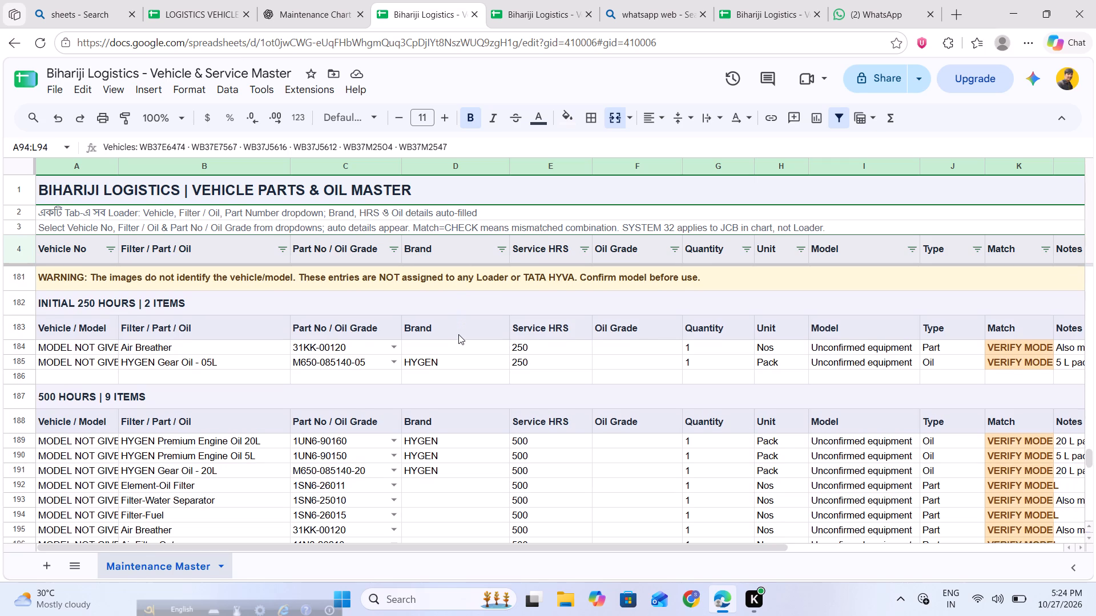
pyautogui.scroll(-1, 458, 334)
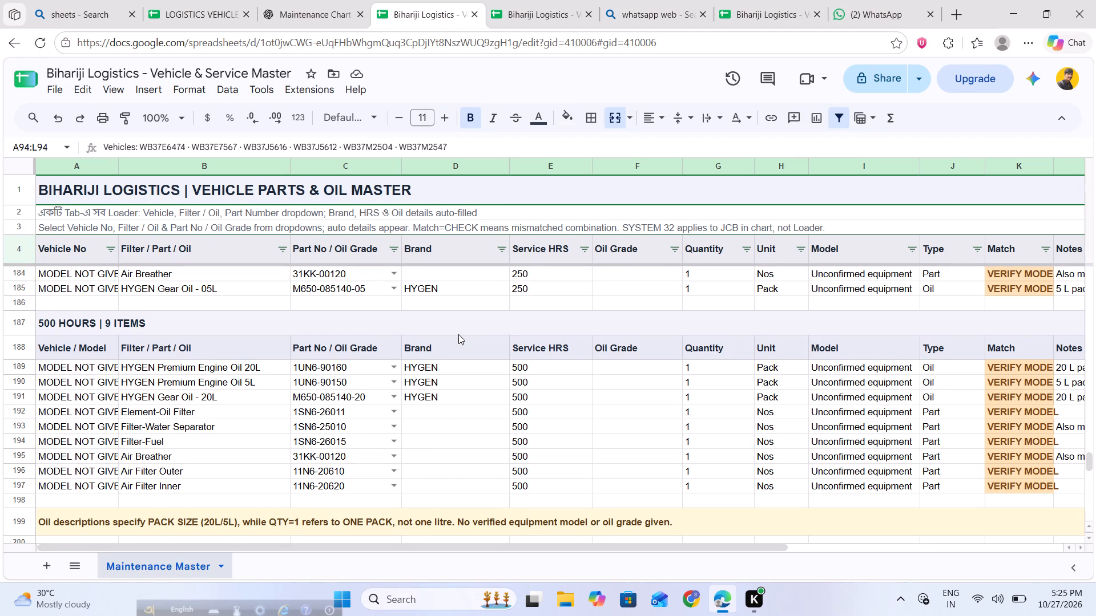
pyautogui.scroll(-2, 458, 334)
# Return to the first loader entries for vehicle 1652 and check their columns across to Notes and back to Vehicle No.
pyautogui.scroll(3, 458, 334)
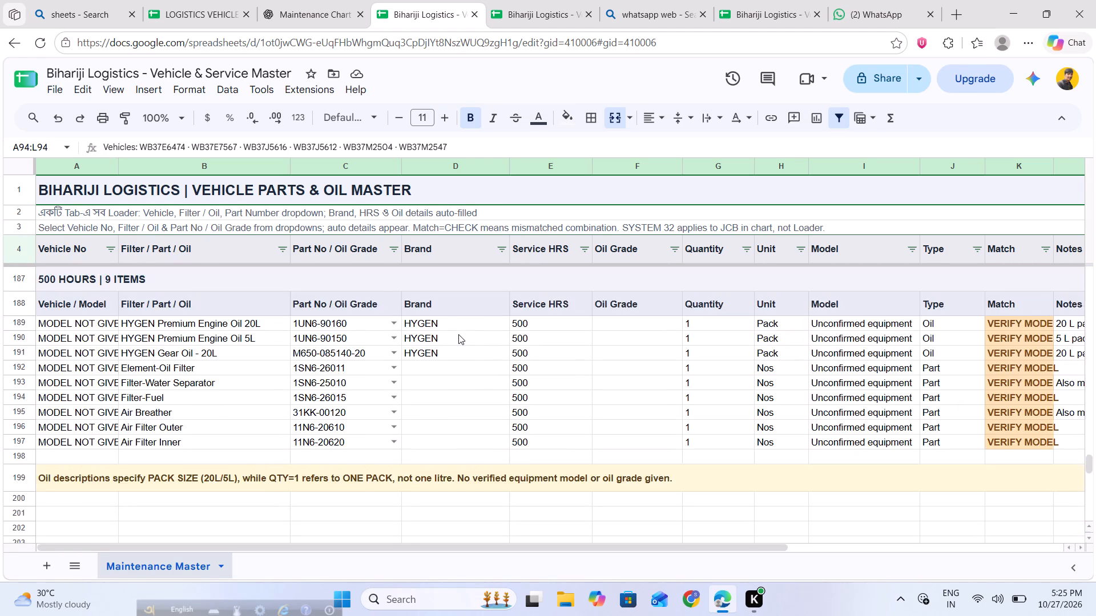
pyautogui.scroll(1, 458, 334)
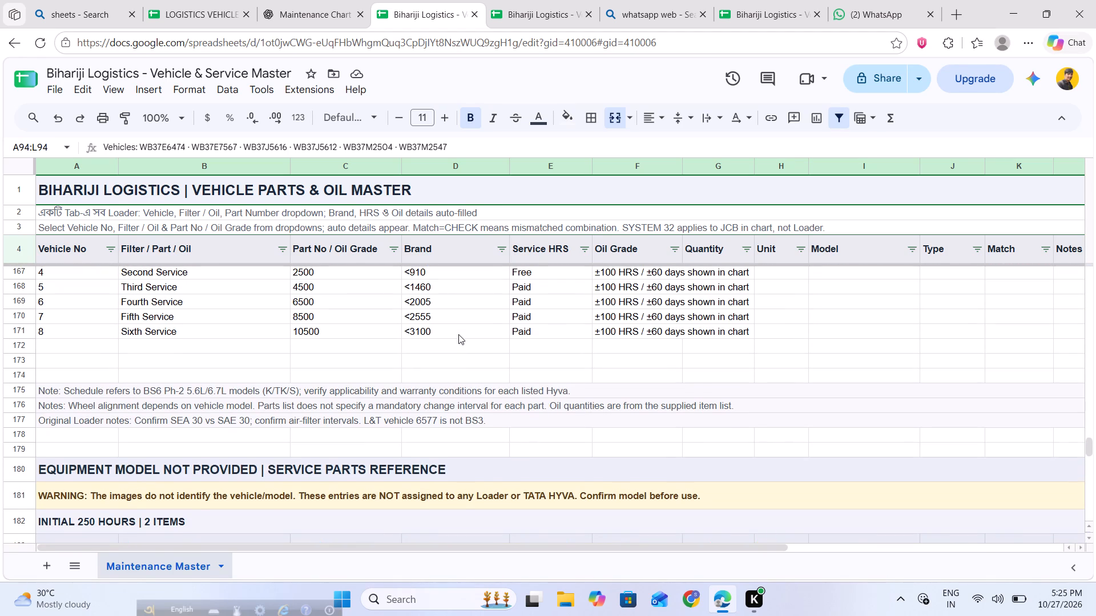
pyautogui.scroll(8, 458, 334)
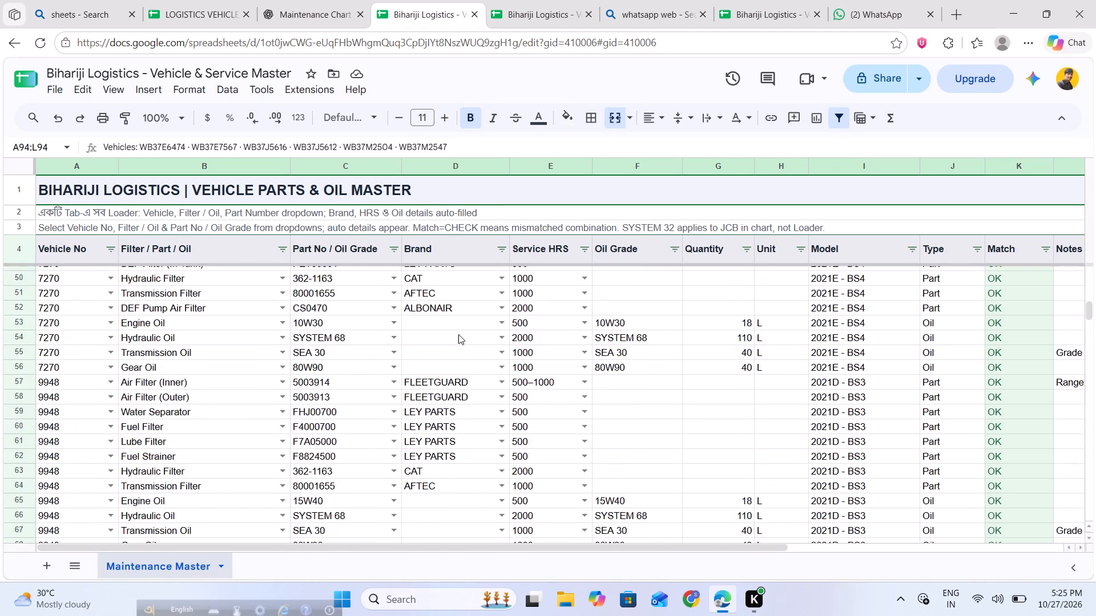
pyautogui.scroll(6, 458, 334)
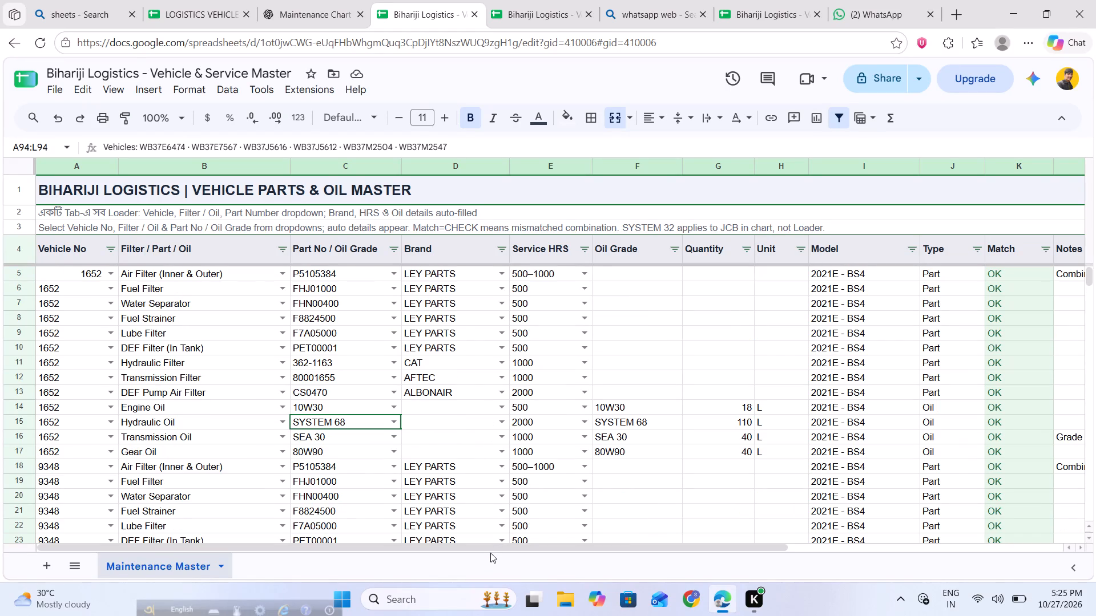
pyautogui.moveTo(490, 548); pyautogui.dragTo(760, 609)
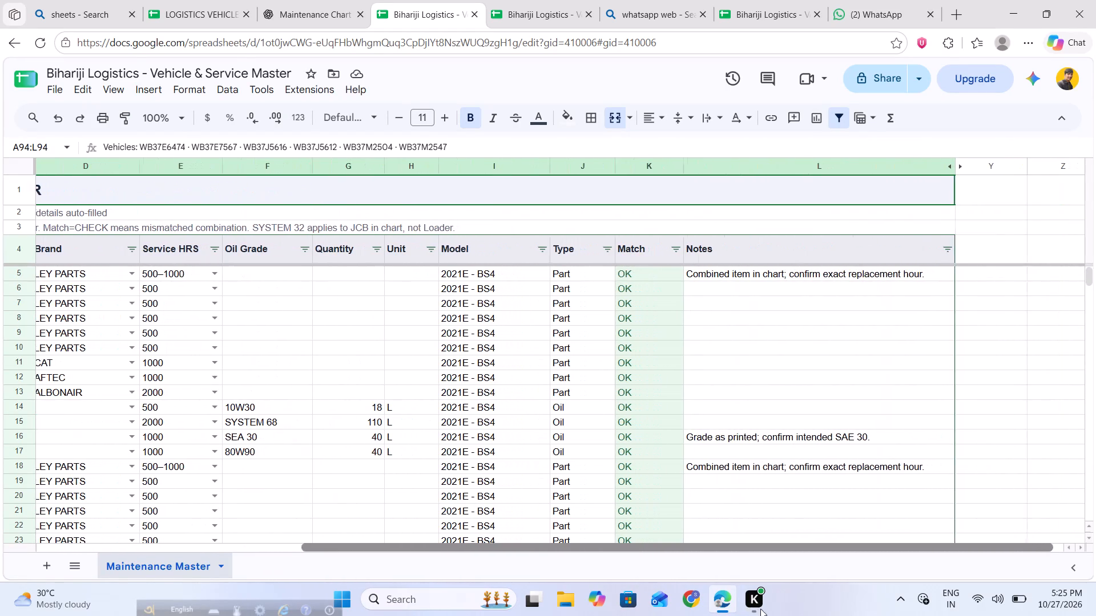
pyautogui.moveTo(760, 609); pyautogui.dragTo(647, 613)
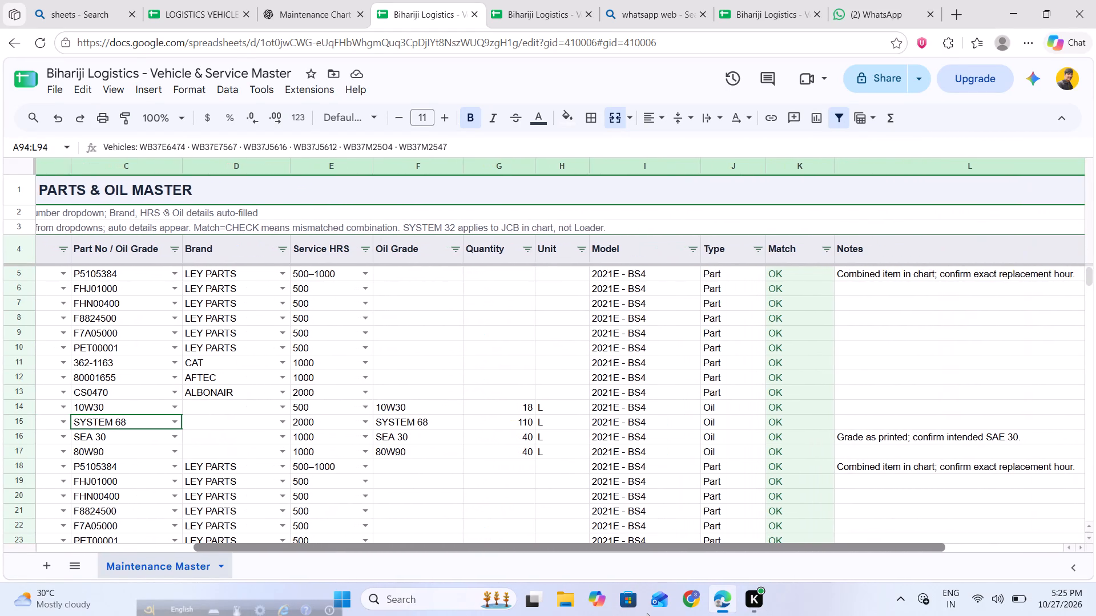
pyautogui.moveTo(647, 613); pyautogui.dragTo(485, 588)
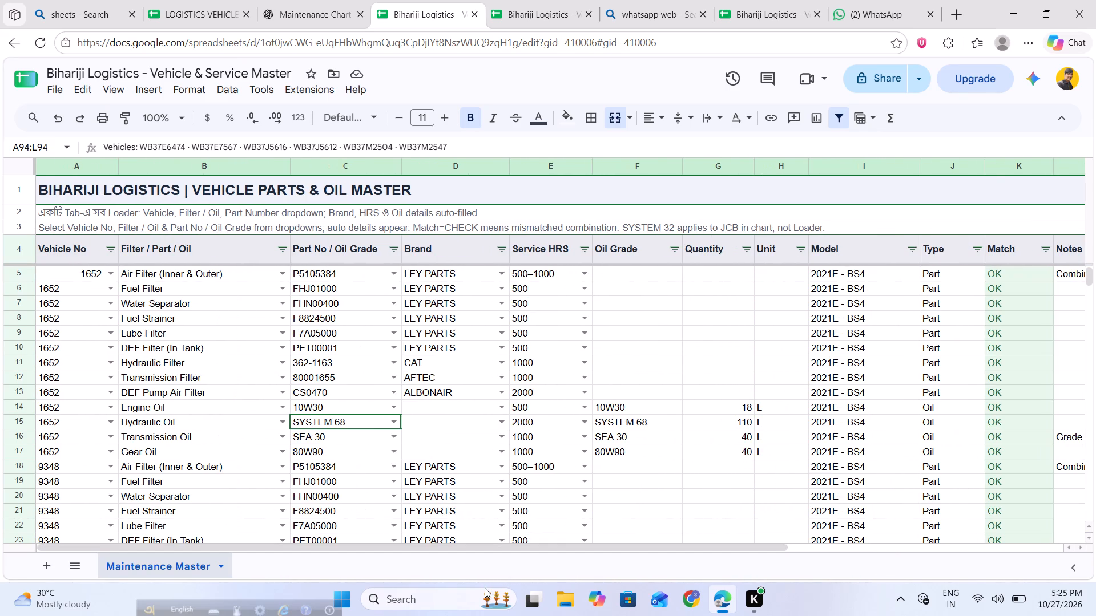
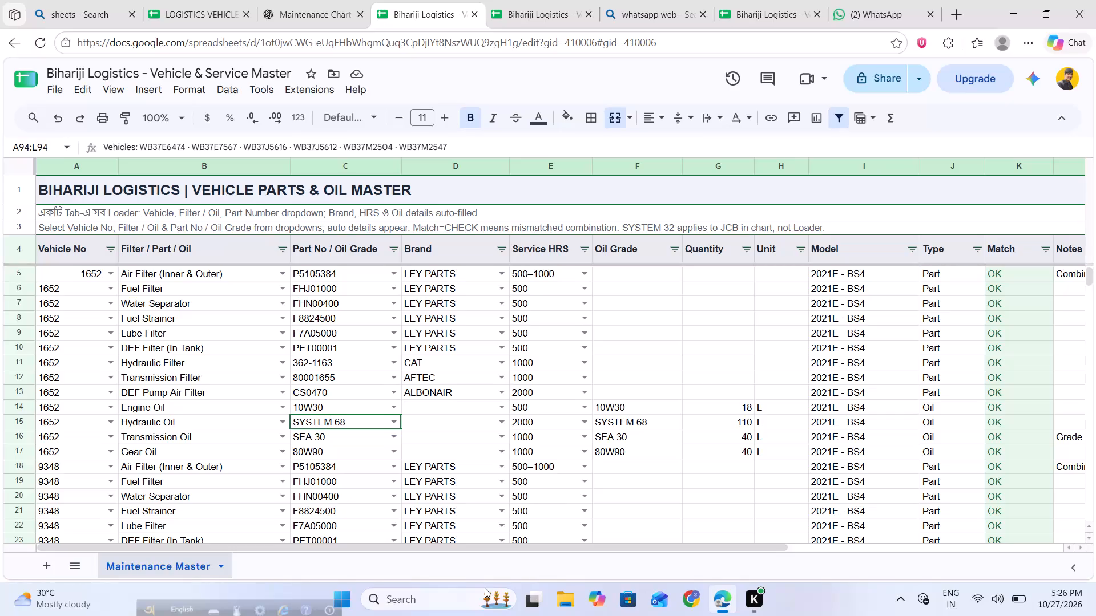
pyautogui.scroll(-2, 485, 588)
pyautogui.scroll(2, 485, 593)
pyautogui.scroll(-6, 529, 461)
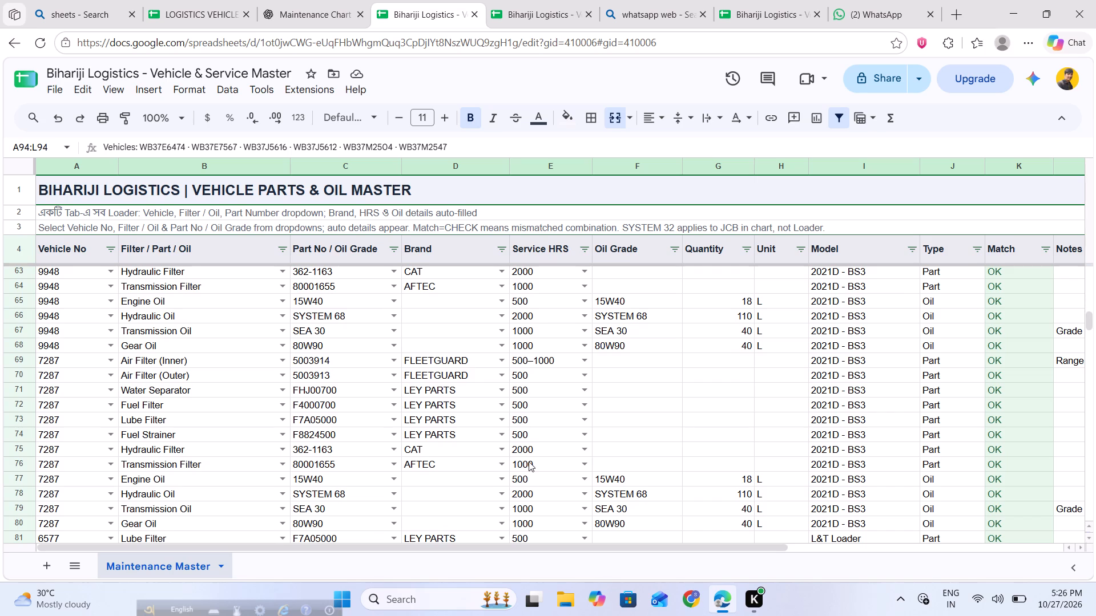
pyautogui.scroll(-4, 529, 461)
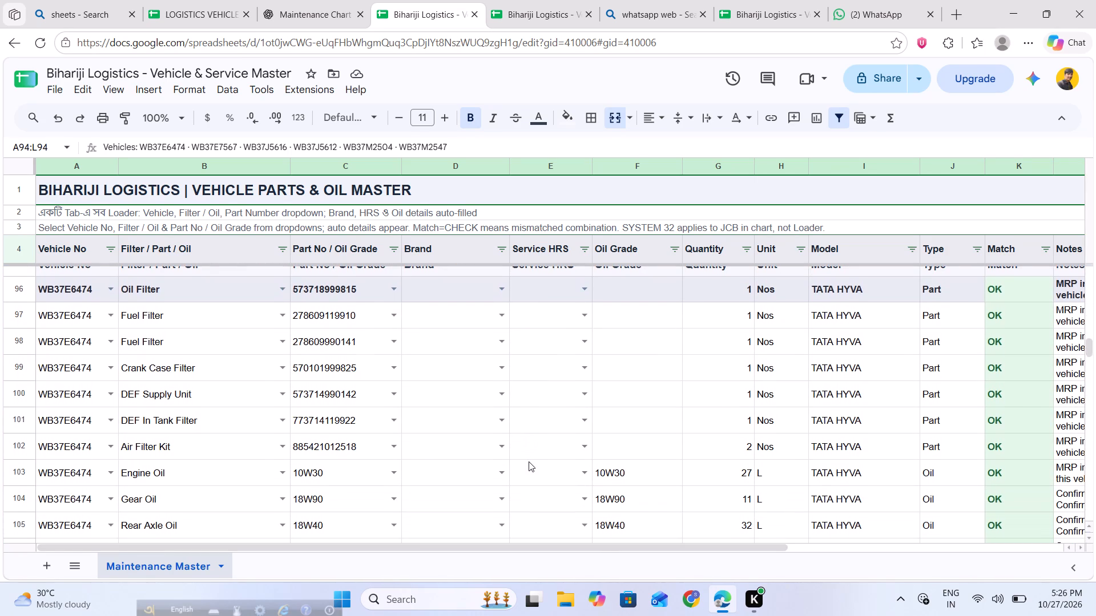
pyautogui.scroll(-2, 529, 461)
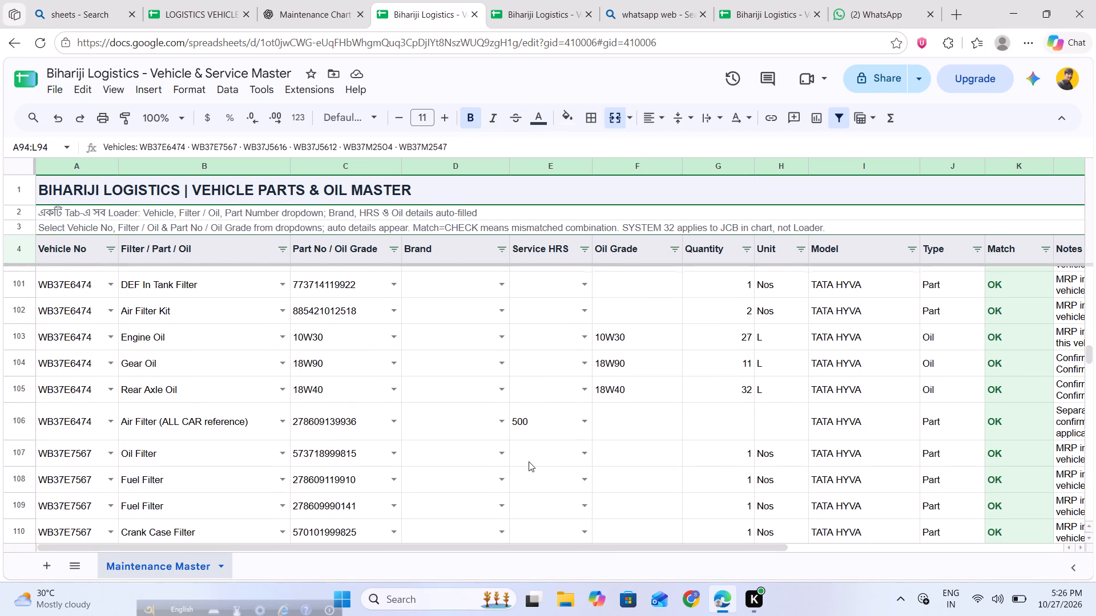
pyautogui.click(582, 424)
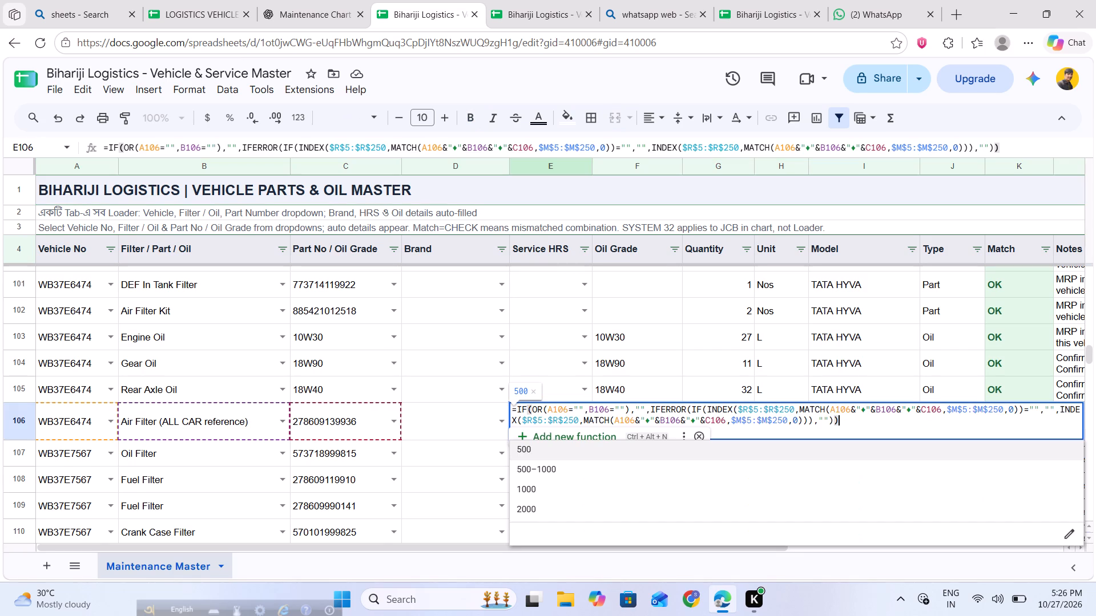
pyautogui.click(576, 394)
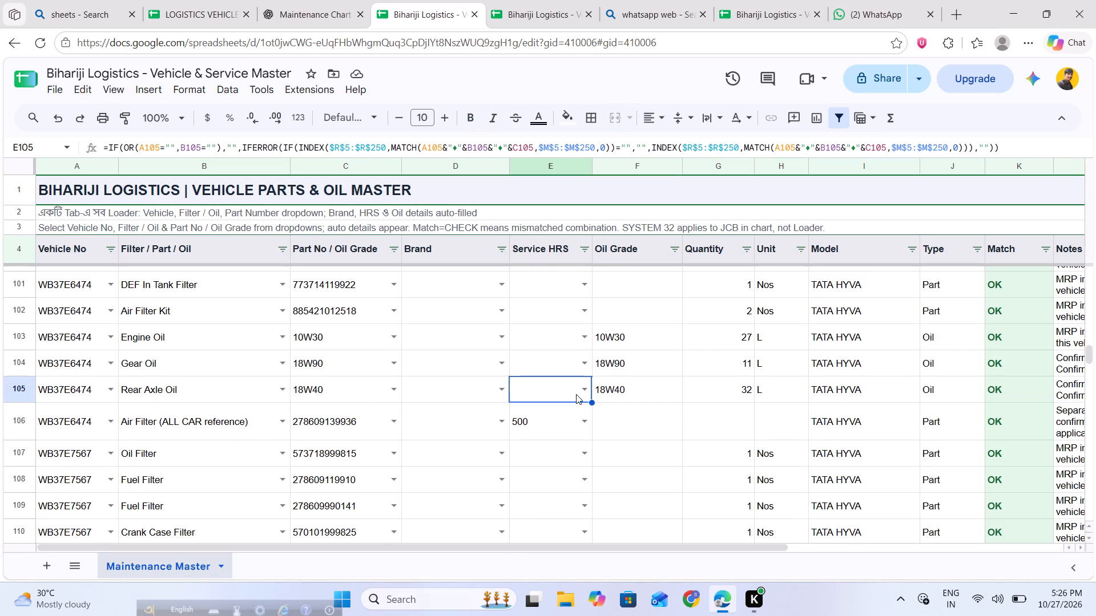
# Review the remaining TATA HYVA vehicle rows down through the free/paid service schedule and its notes.
pyautogui.scroll(-3, 576, 394)
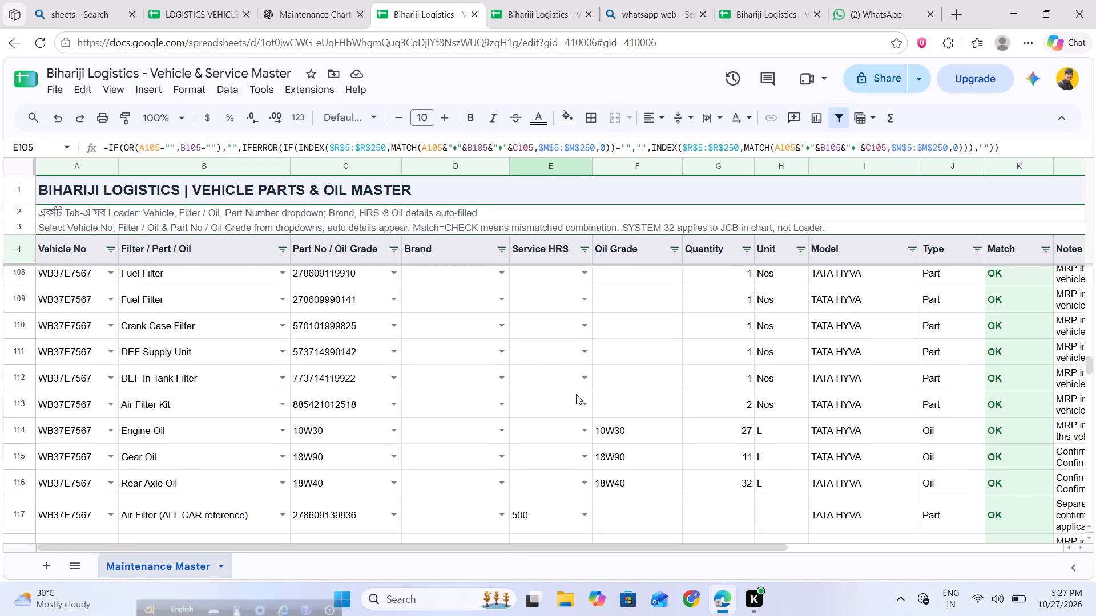
pyautogui.scroll(-6, 576, 394)
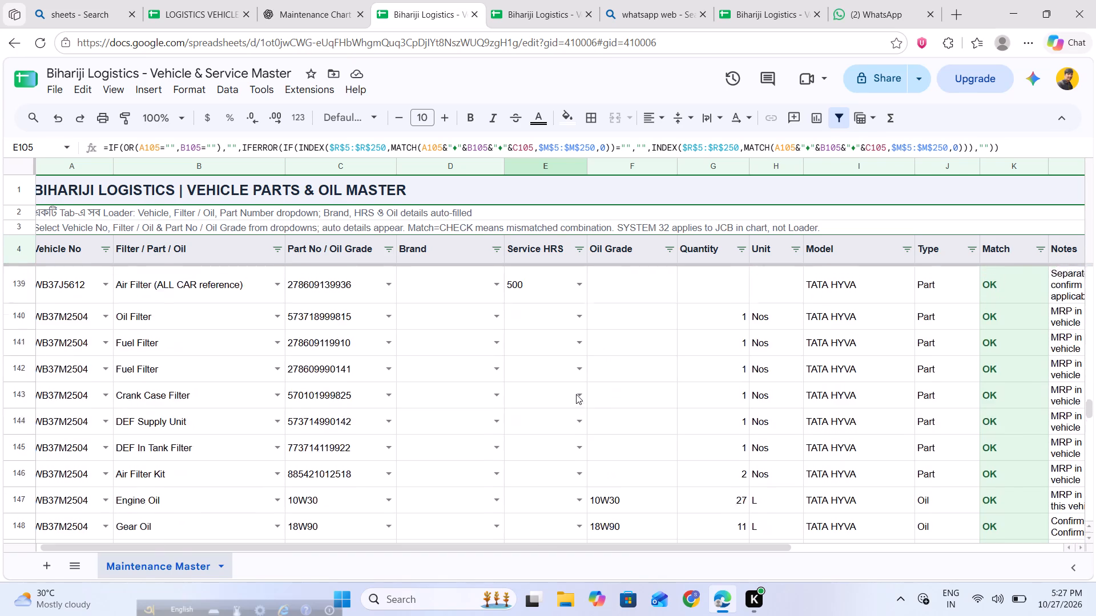
pyautogui.scroll(-4, 576, 394)
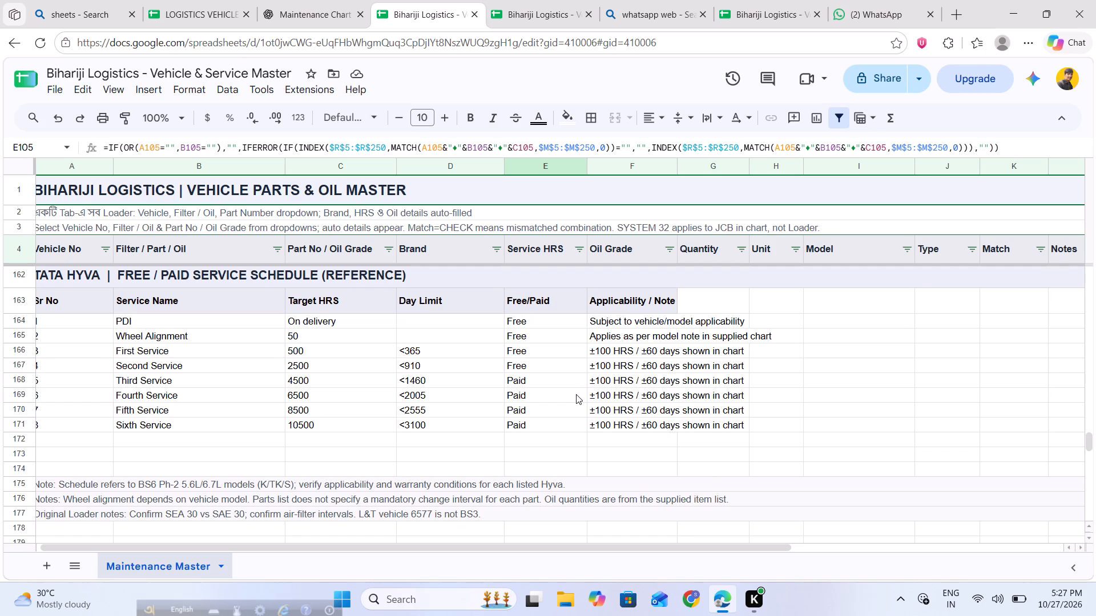
# Review the TATA HYVA rows back up to the loader entries and select vehicle 1652's Service HRS cell for Air Filter (Inner & Outer).
pyautogui.scroll(5, 576, 394)
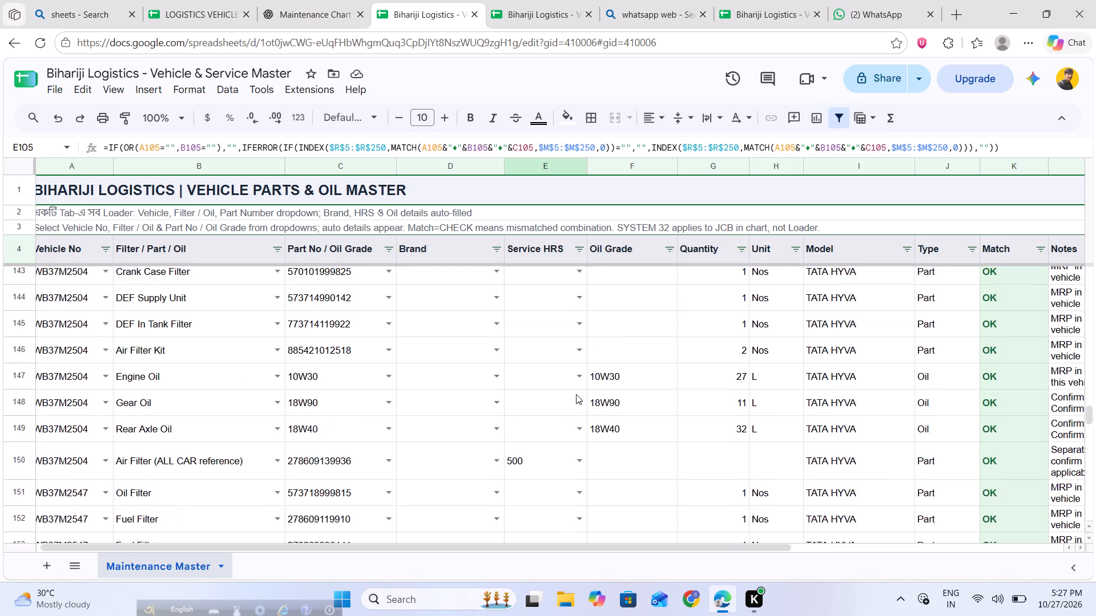
pyautogui.scroll(2, 576, 394)
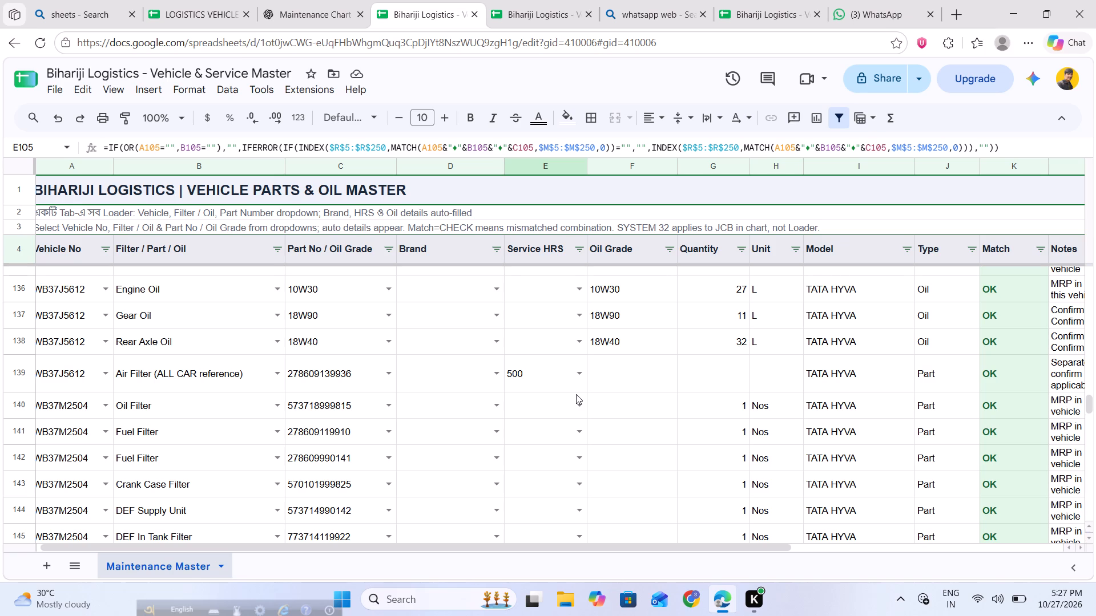
pyautogui.scroll(6, 576, 394)
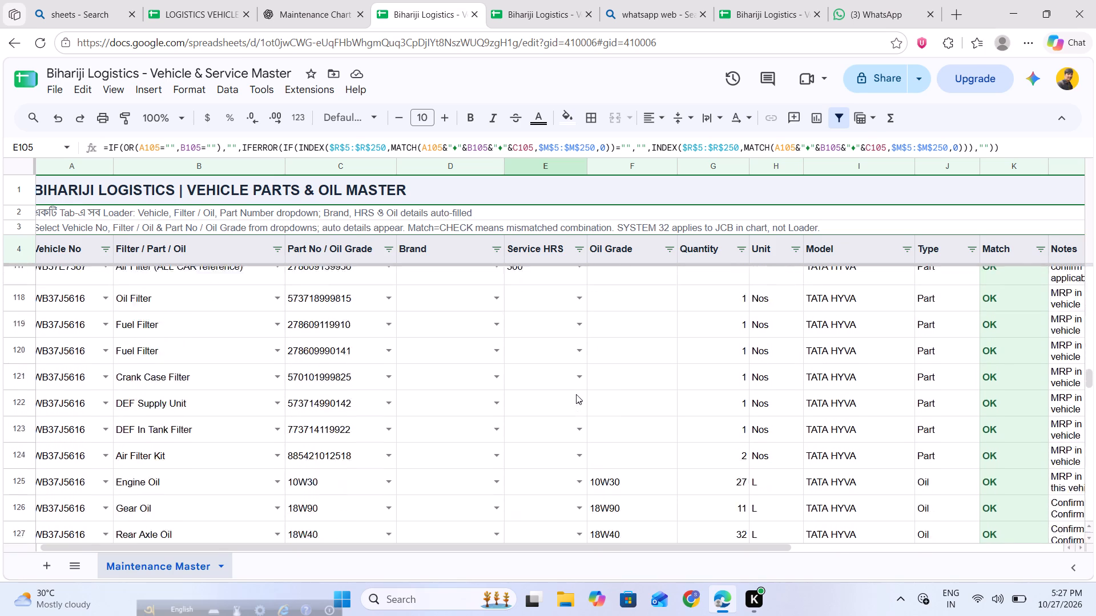
pyautogui.scroll(18, 576, 394)
pyautogui.hscroll(2, 576, 394)
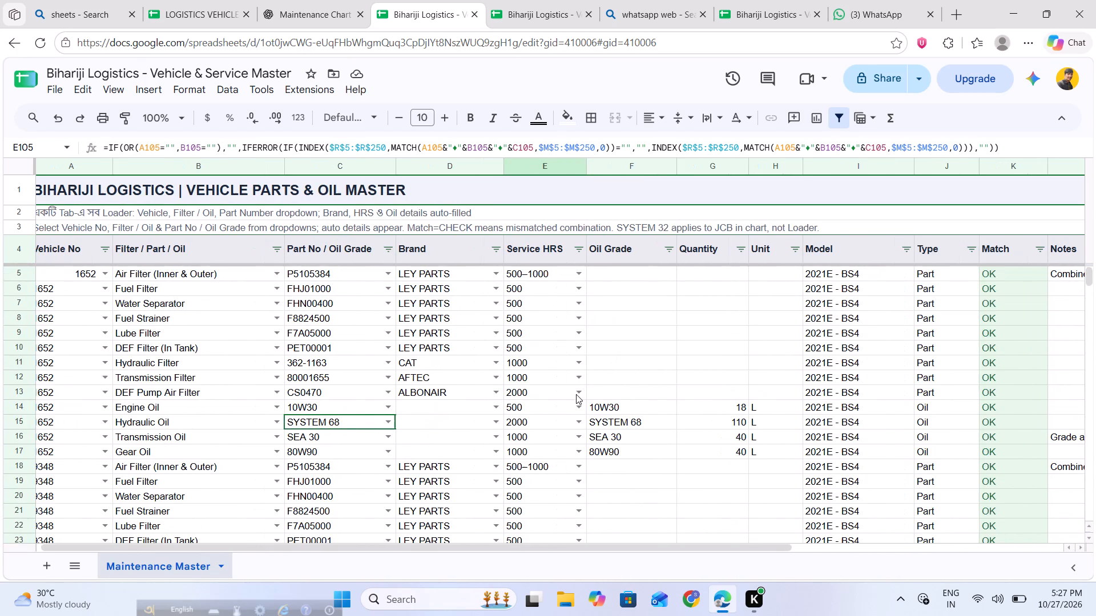
pyautogui.hscroll(1, 576, 394)
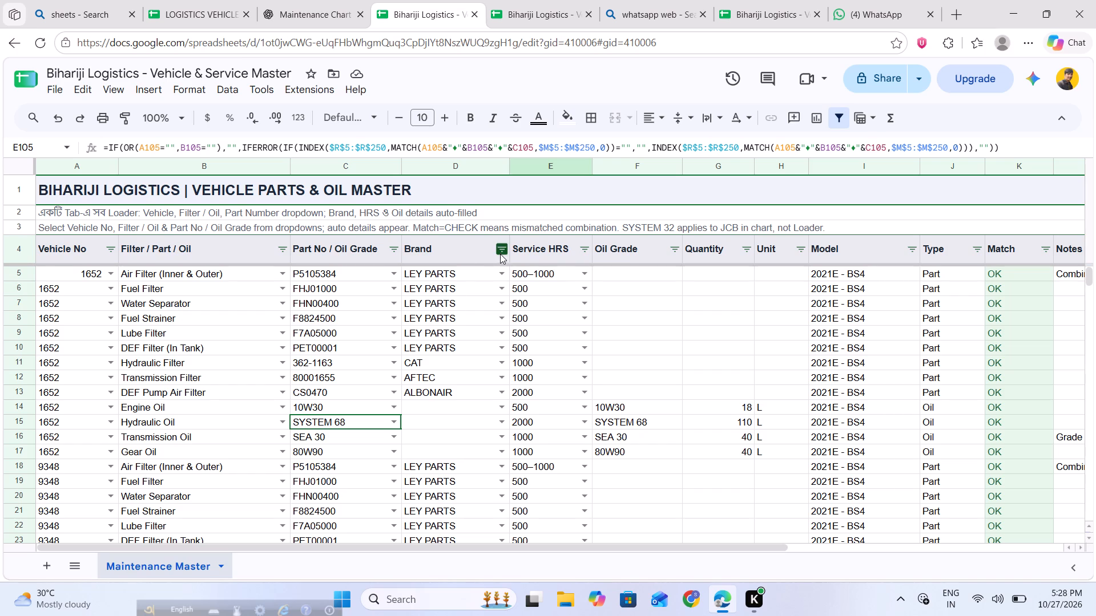
pyautogui.click(562, 278)
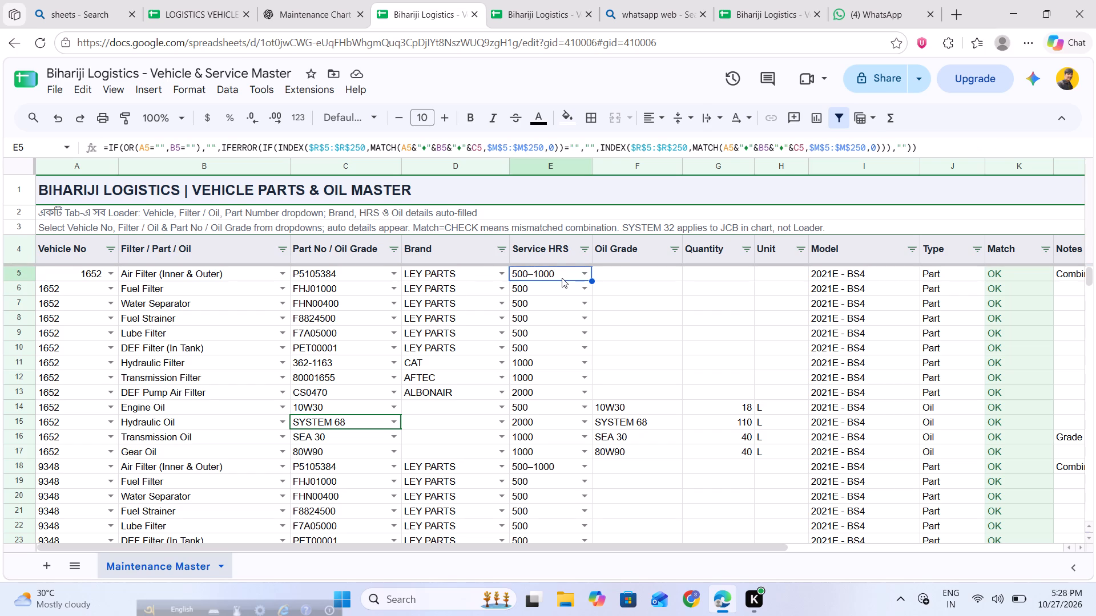
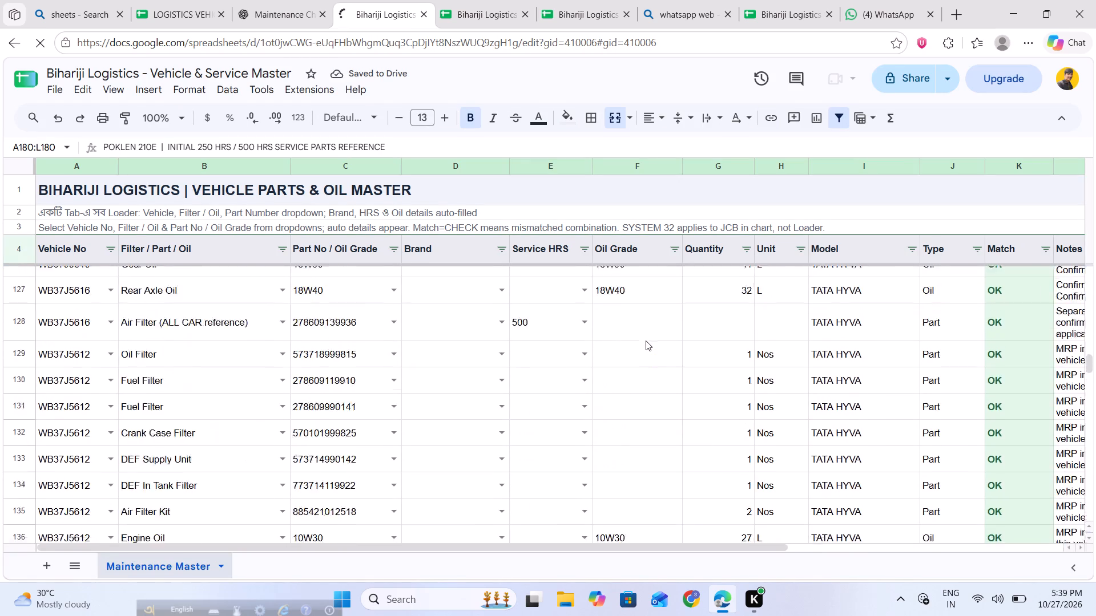
pyautogui.scroll(11, 646, 341)
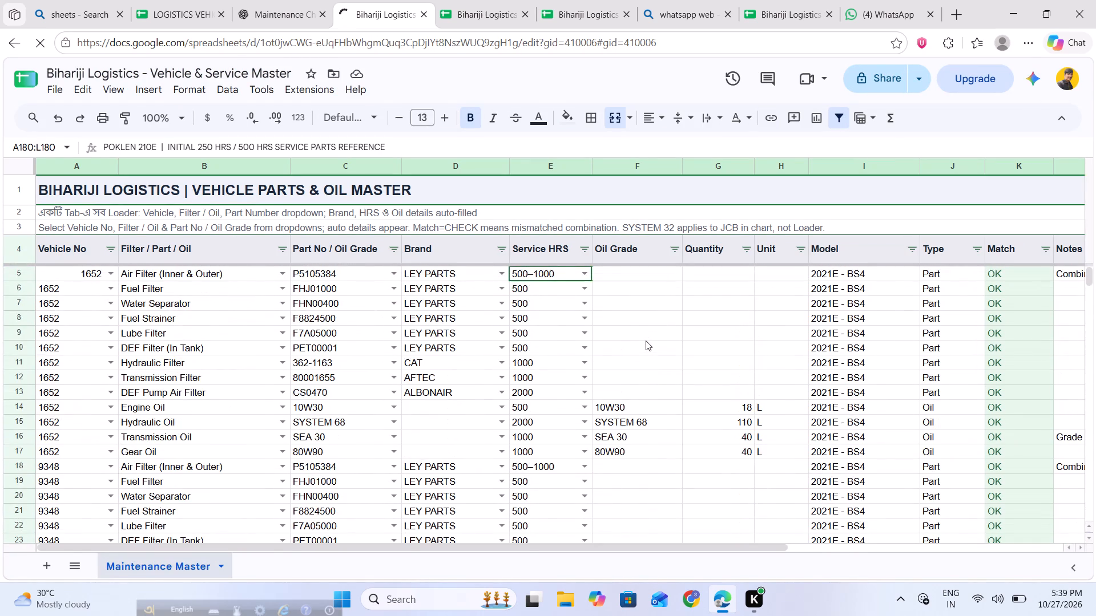
pyautogui.scroll(-4, 646, 341)
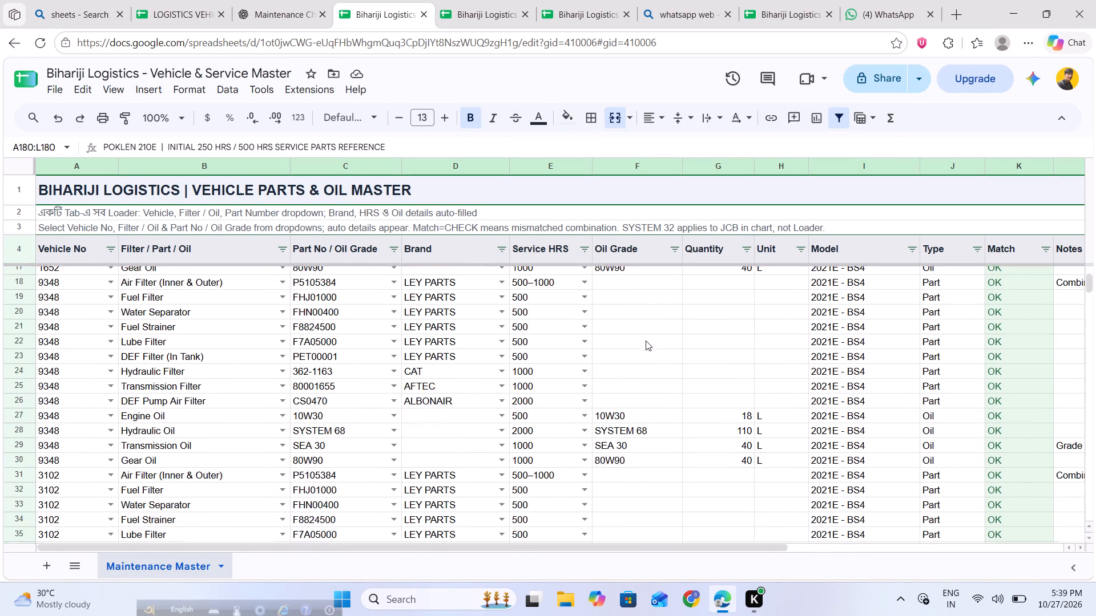
pyautogui.scroll(-6, 646, 341)
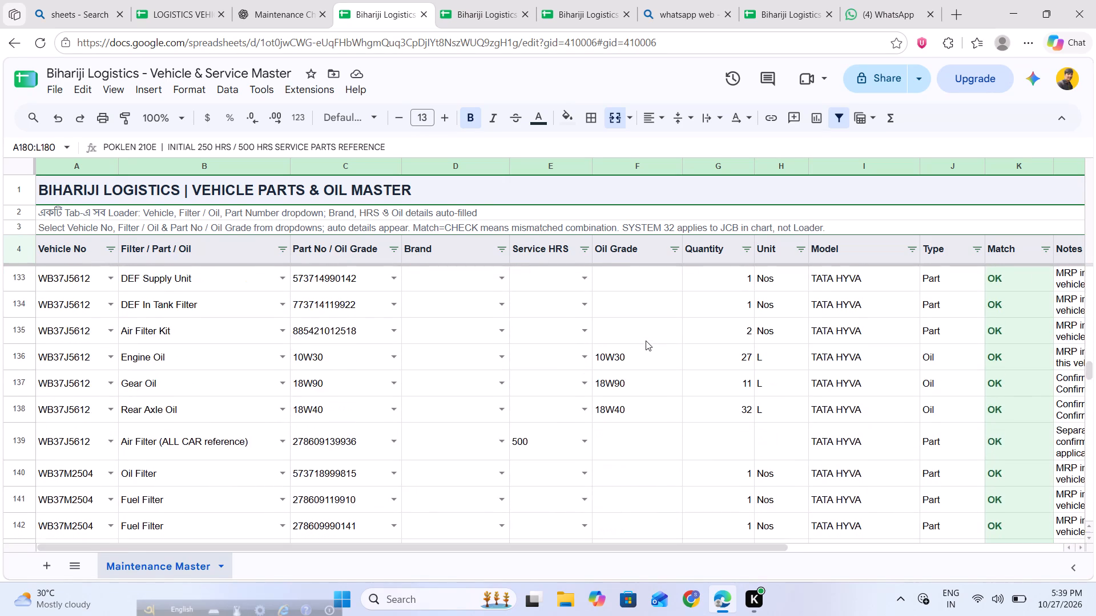
pyautogui.scroll(-3, 646, 341)
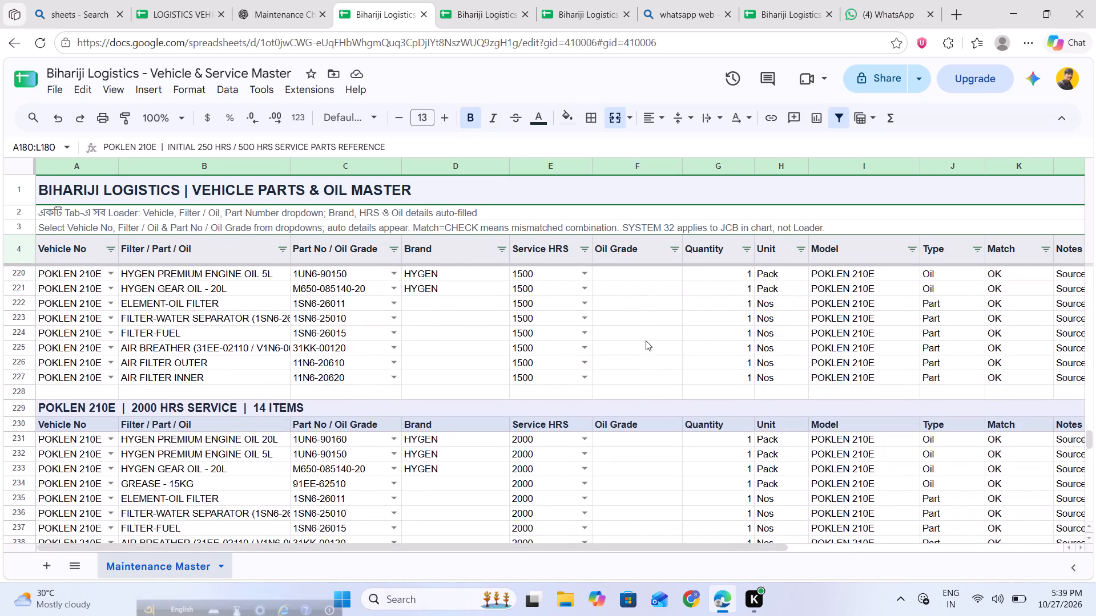
pyautogui.scroll(-2, 646, 341)
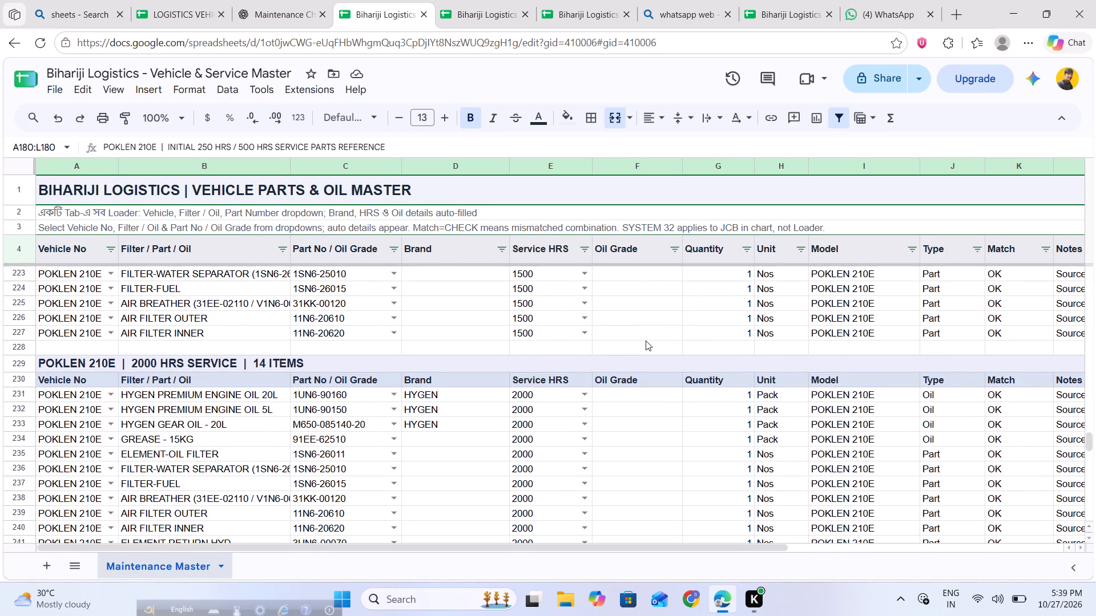
pyautogui.scroll(-2, 646, 341)
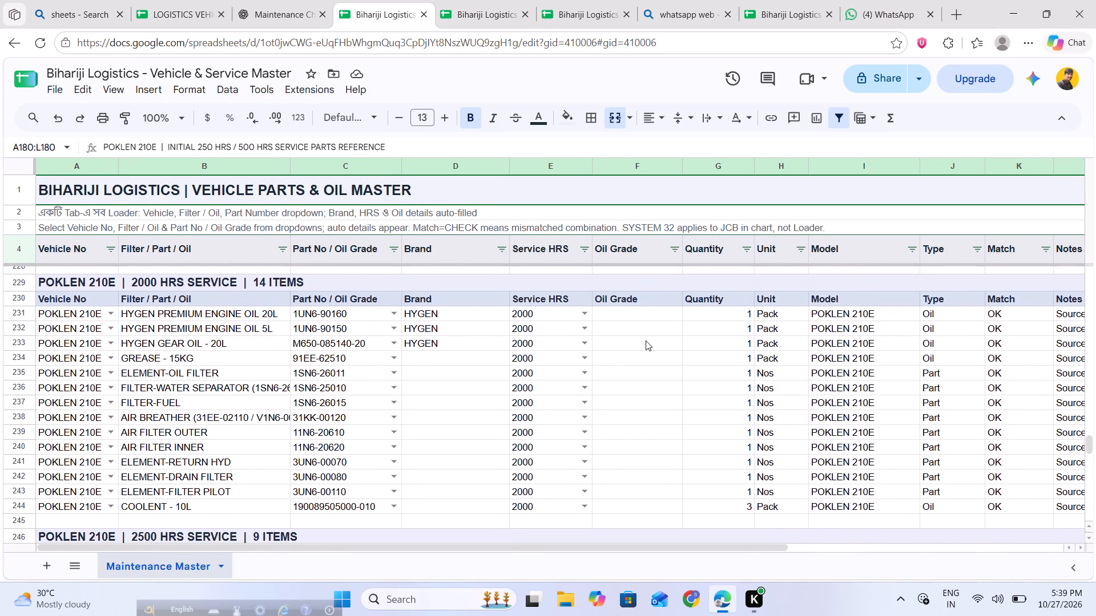
pyautogui.scroll(-2, 646, 341)
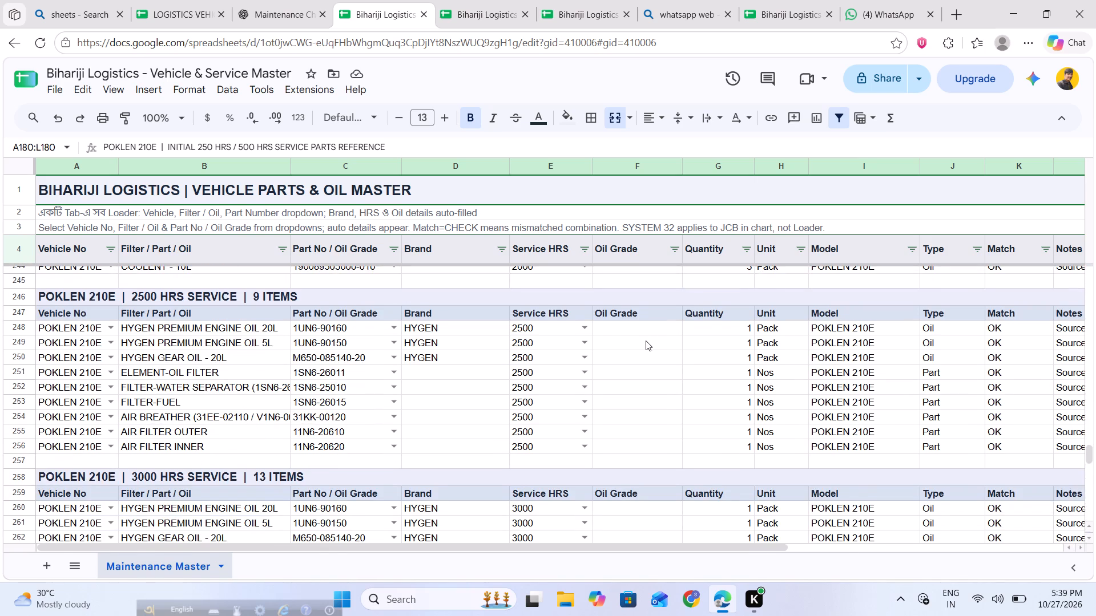
pyautogui.scroll(-4, 646, 341)
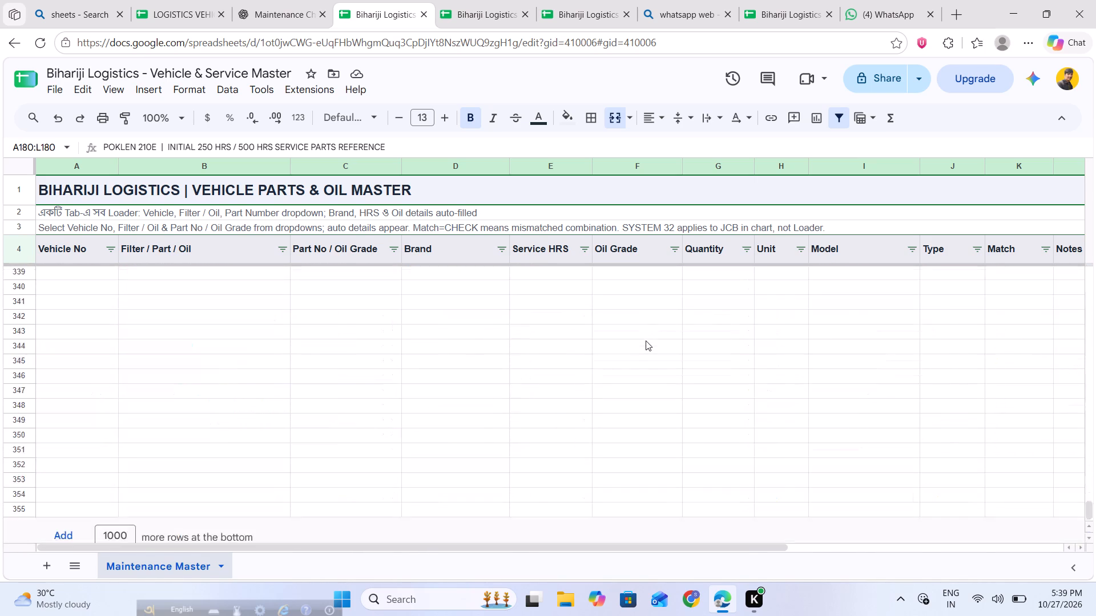
# Review the sheet backwards from the POKLEN 210E service sections through the TATA HYVA service schedule and vehicle parts rows.
pyautogui.scroll(7, 646, 341)
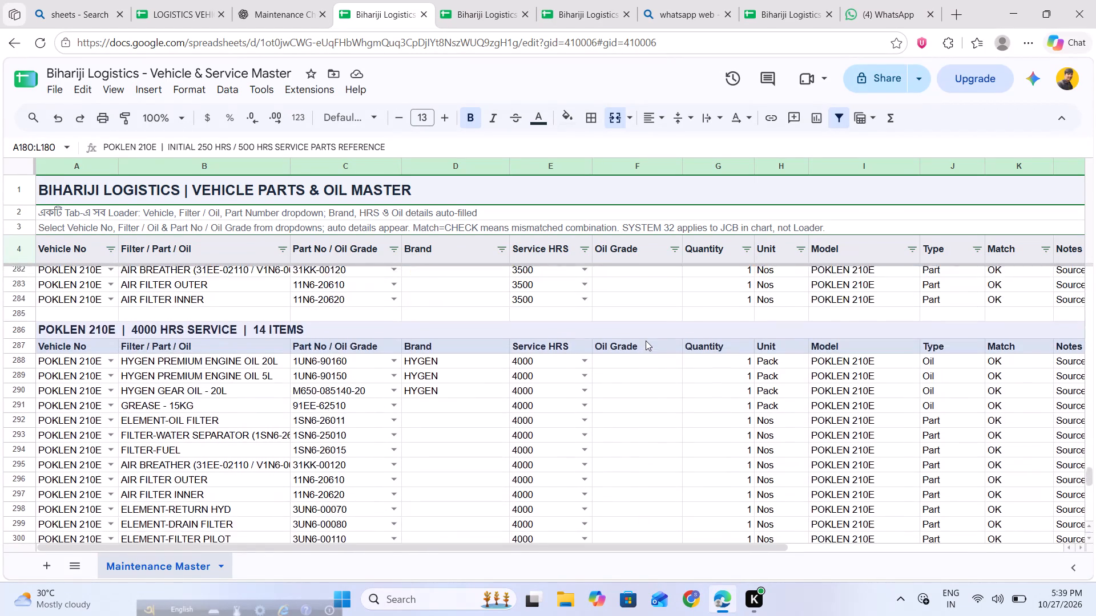
pyautogui.scroll(6, 646, 341)
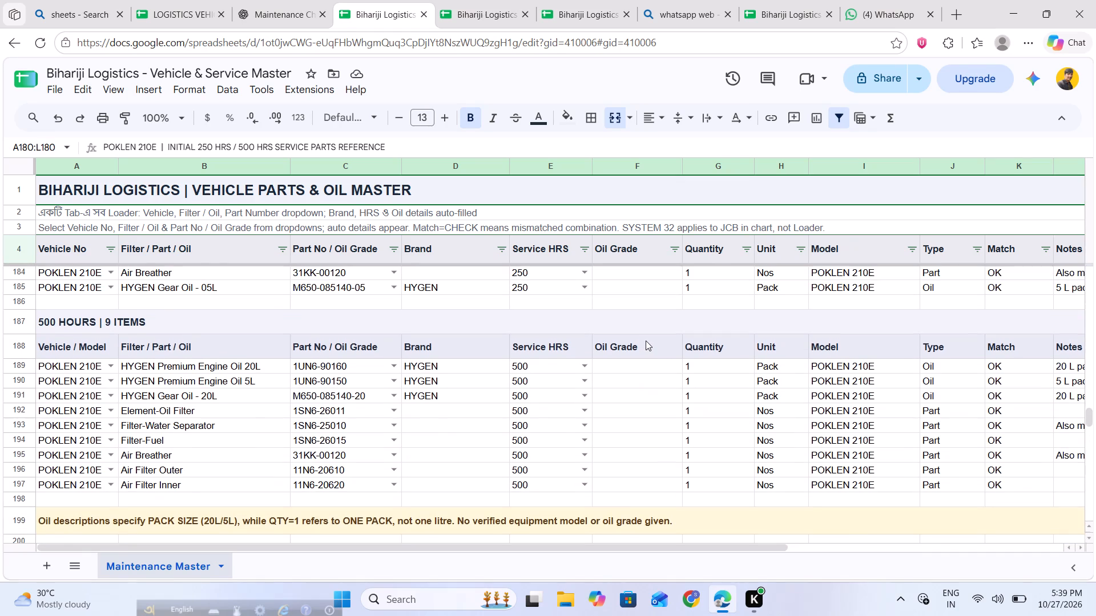
pyautogui.scroll(1, 646, 341)
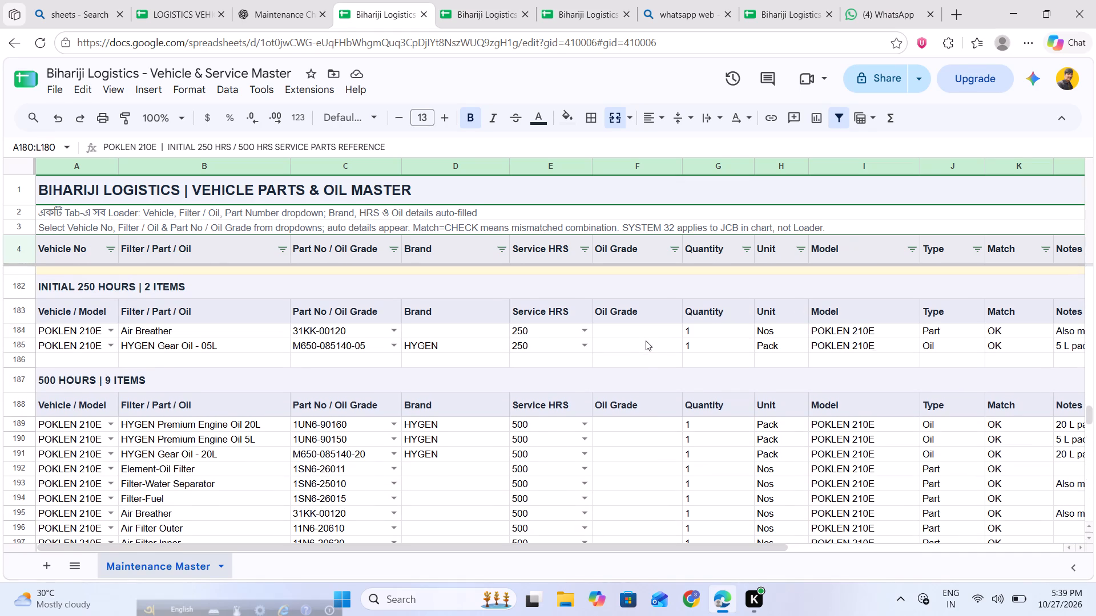
pyautogui.scroll(3, 646, 341)
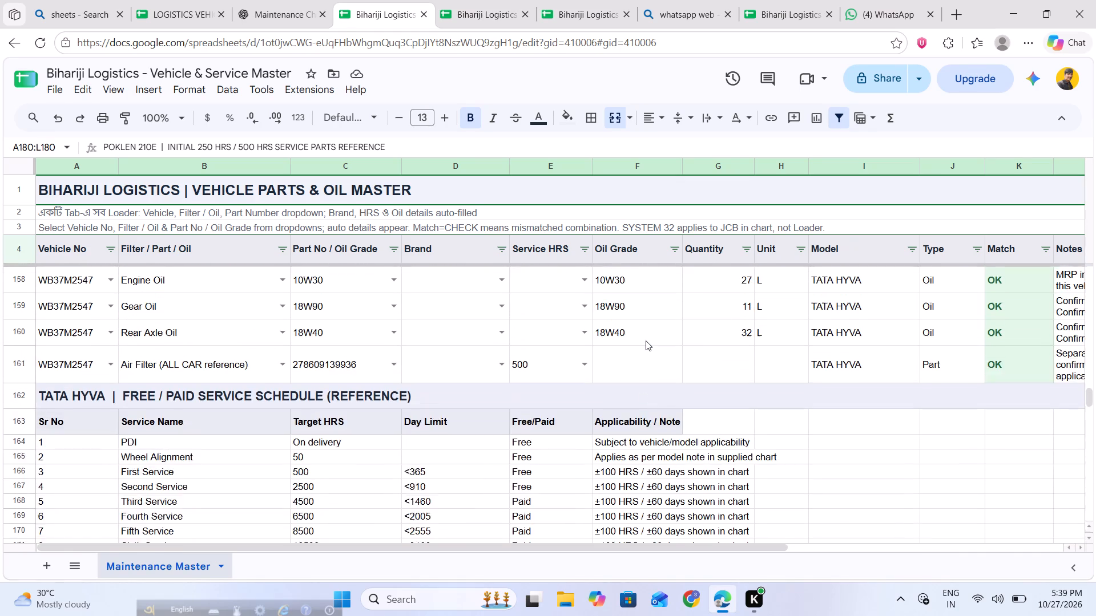
pyautogui.scroll(3, 646, 341)
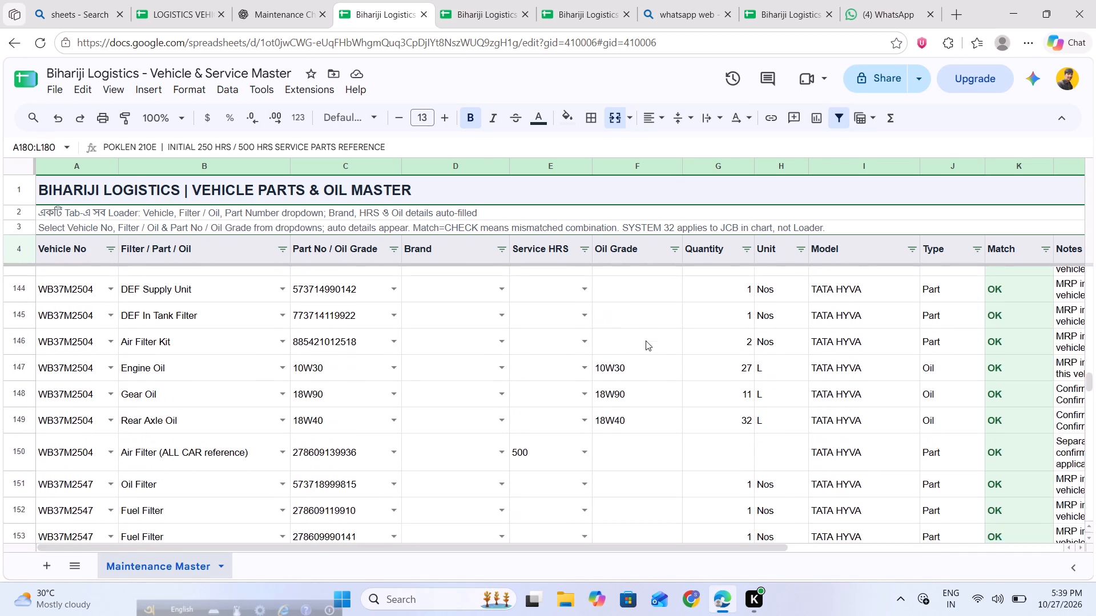
pyautogui.scroll(6, 646, 341)
# Examine the TATA HYVA rows, schedule notes and the POKLEN 210E initial 250 HRS / 500 HRS parts reference.
pyautogui.scroll(-8, 646, 341)
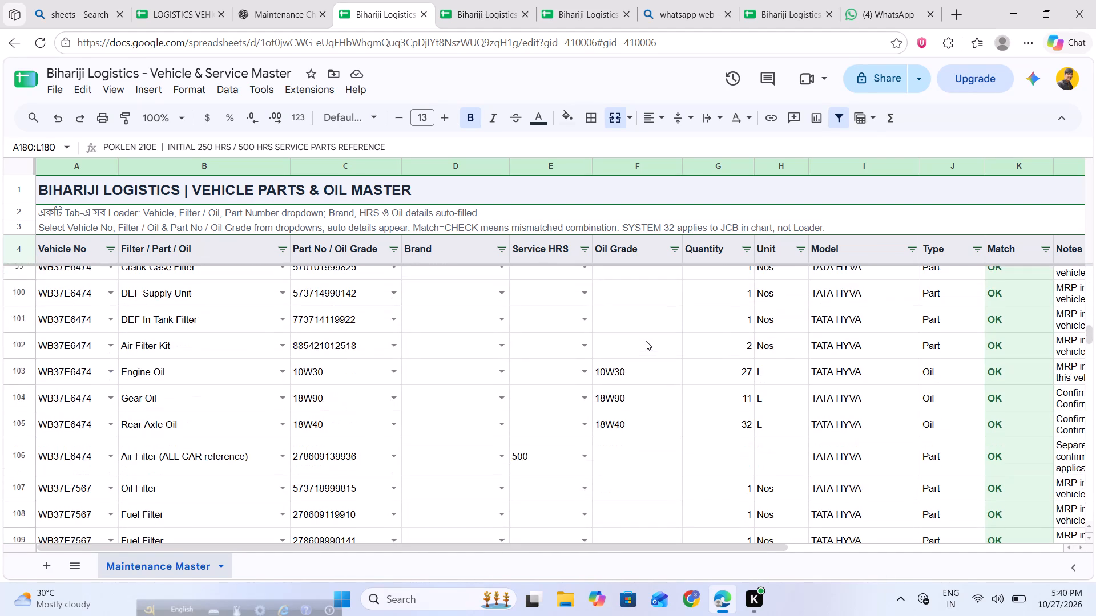
pyautogui.scroll(-9, 646, 341)
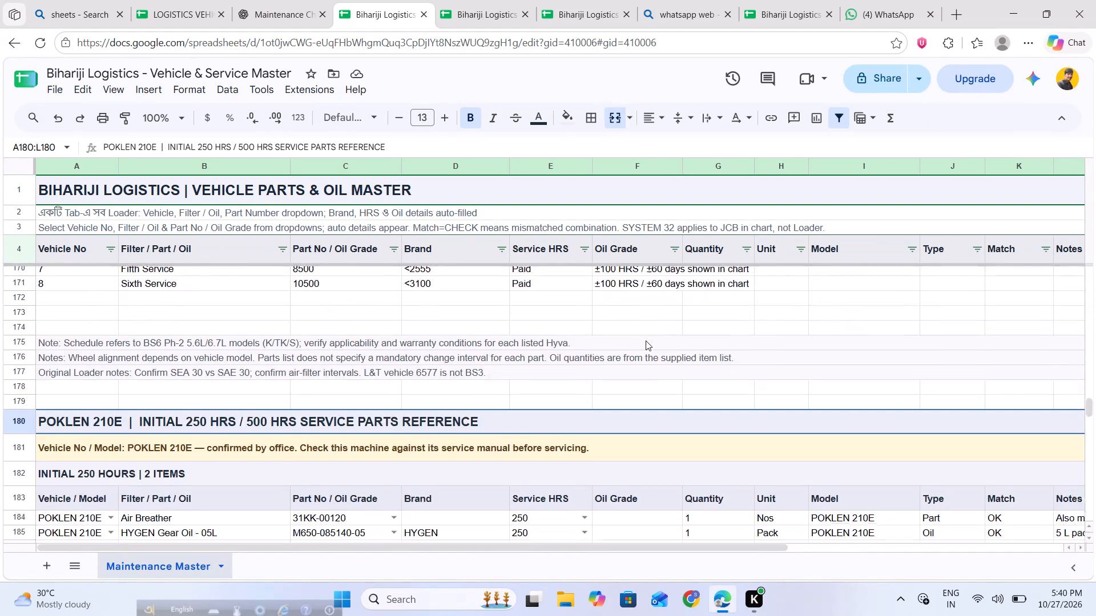
pyautogui.scroll(-2, 646, 341)
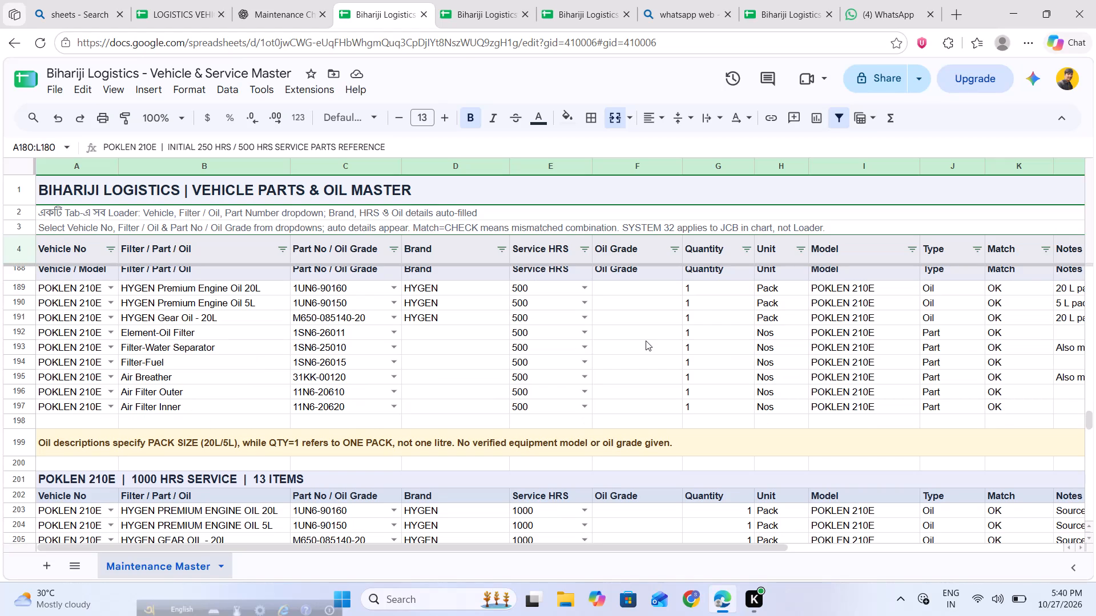
pyautogui.scroll(3, 646, 341)
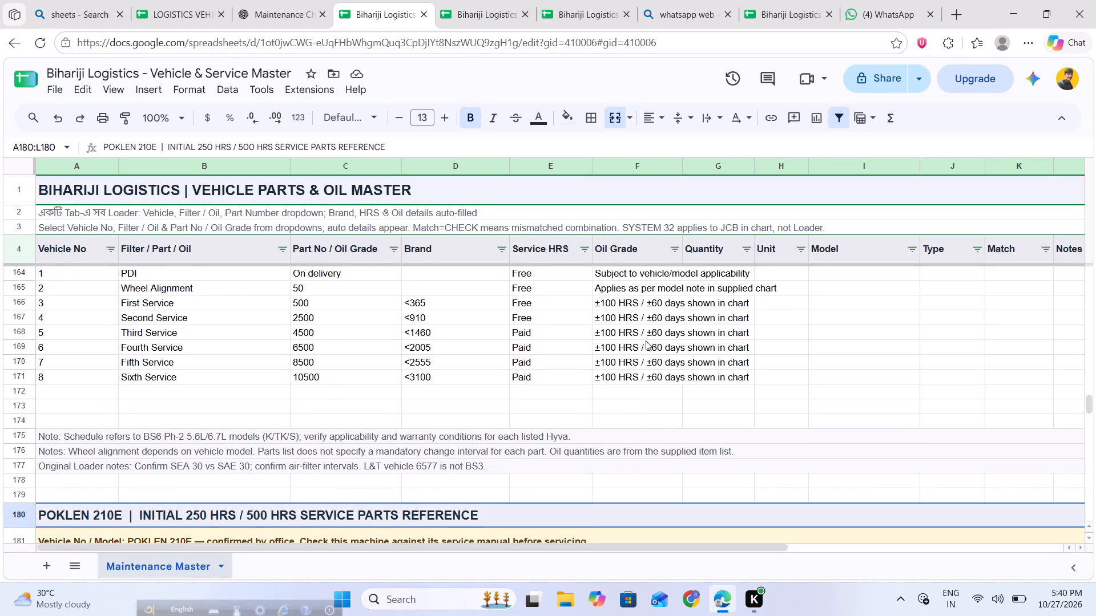
pyautogui.scroll(-3, 646, 341)
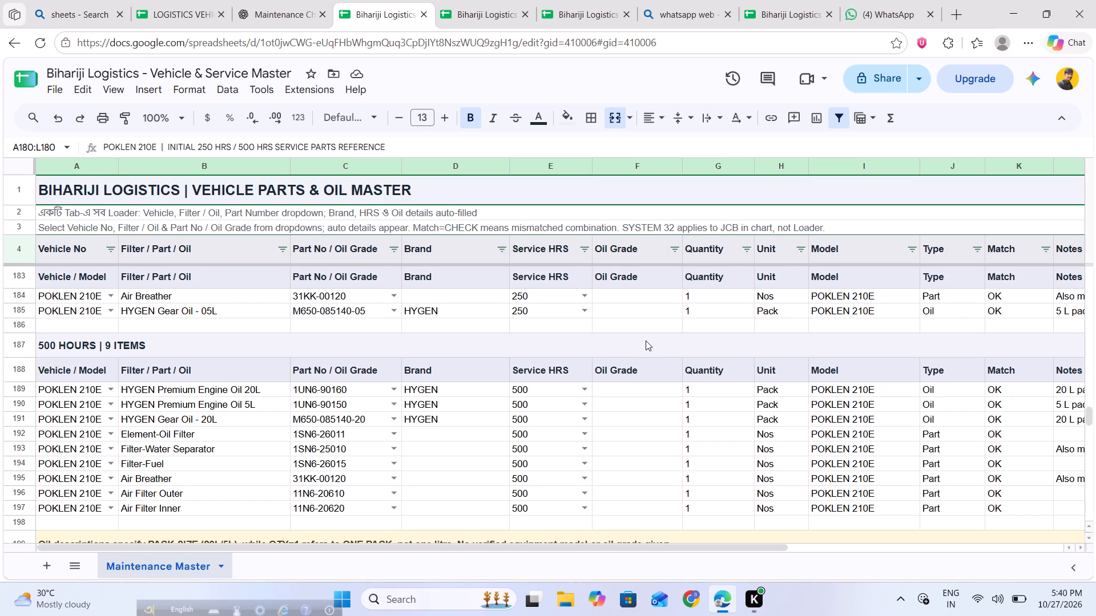
# Check the POKLEN 210E item lists from the 1000 HRS service through the 4500 HRS service section.
pyautogui.scroll(-3, 646, 341)
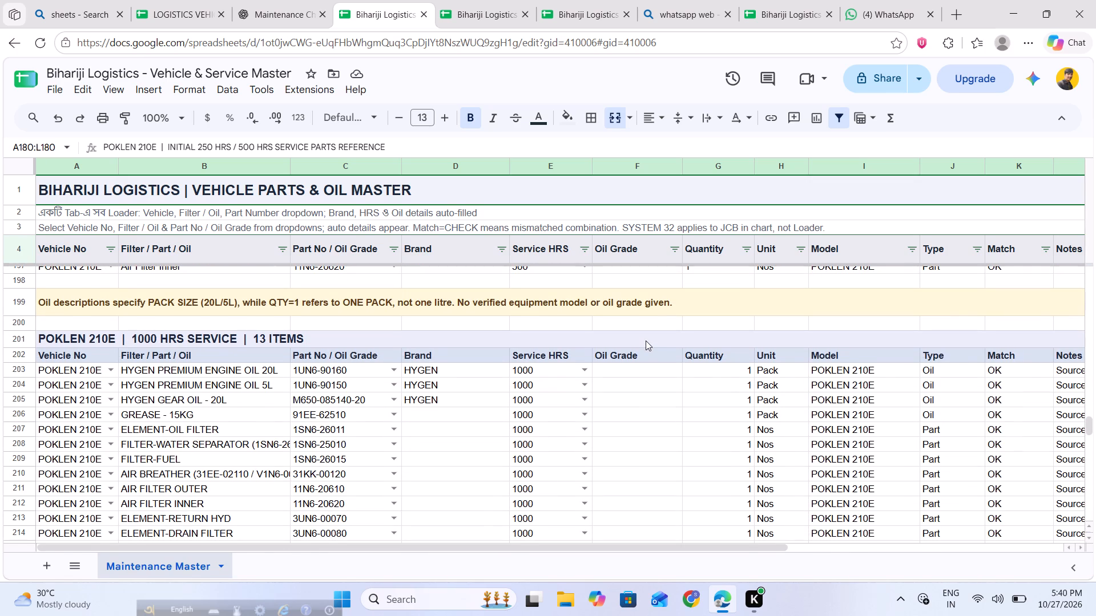
pyautogui.scroll(-2, 646, 341)
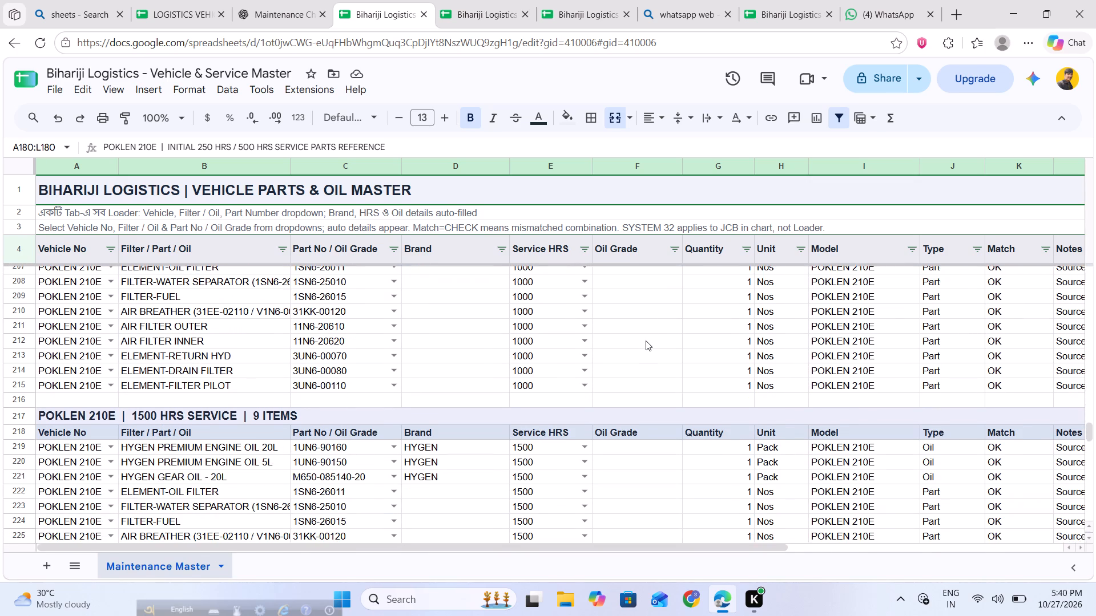
pyautogui.scroll(-2, 646, 341)
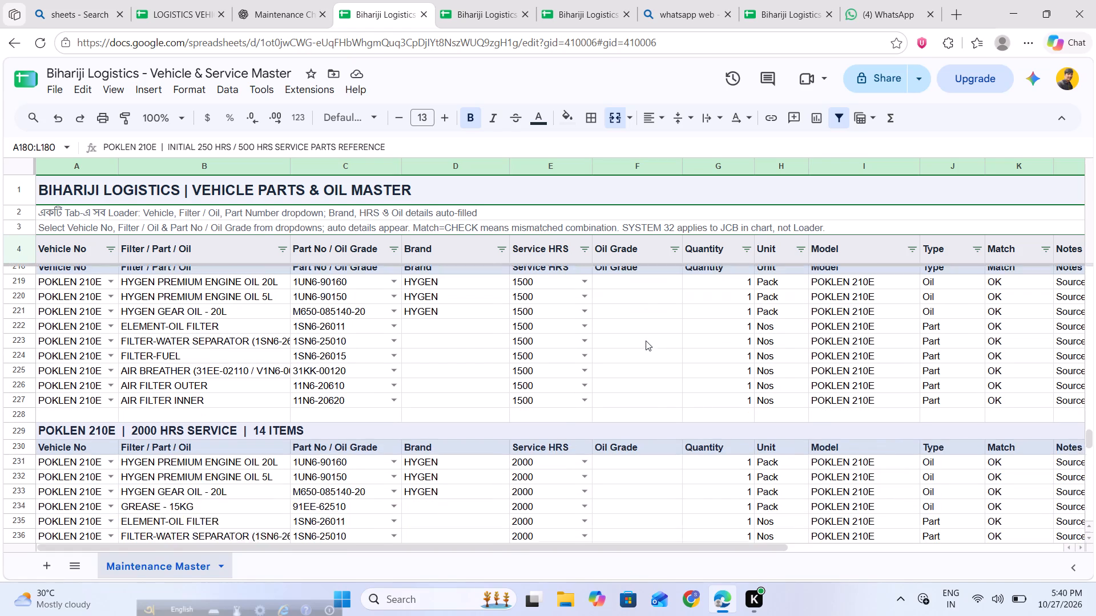
pyautogui.scroll(-2, 646, 341)
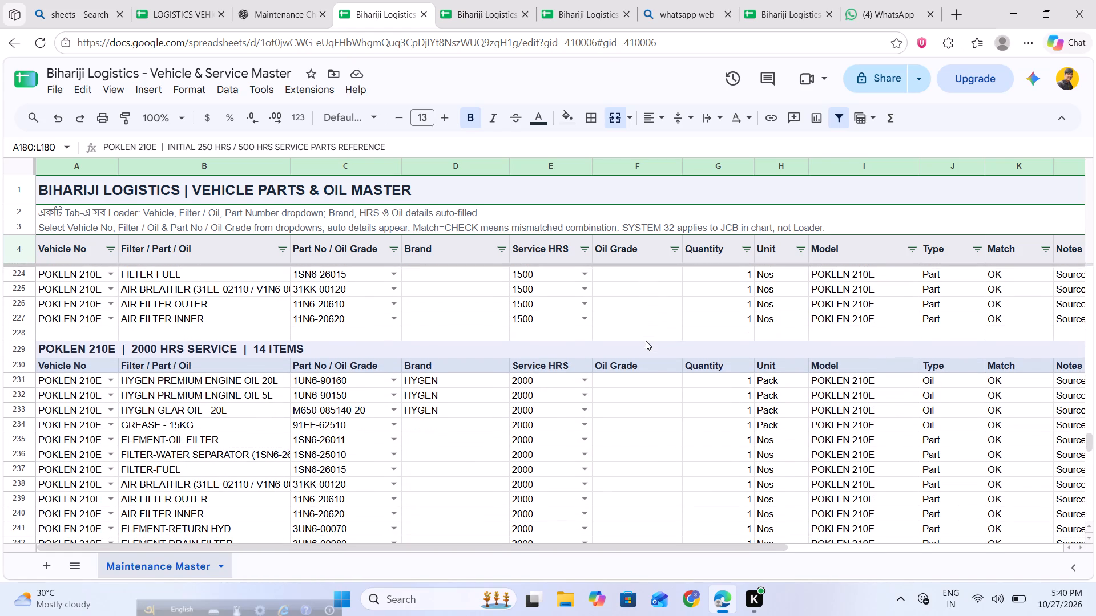
pyautogui.scroll(-2, 646, 341)
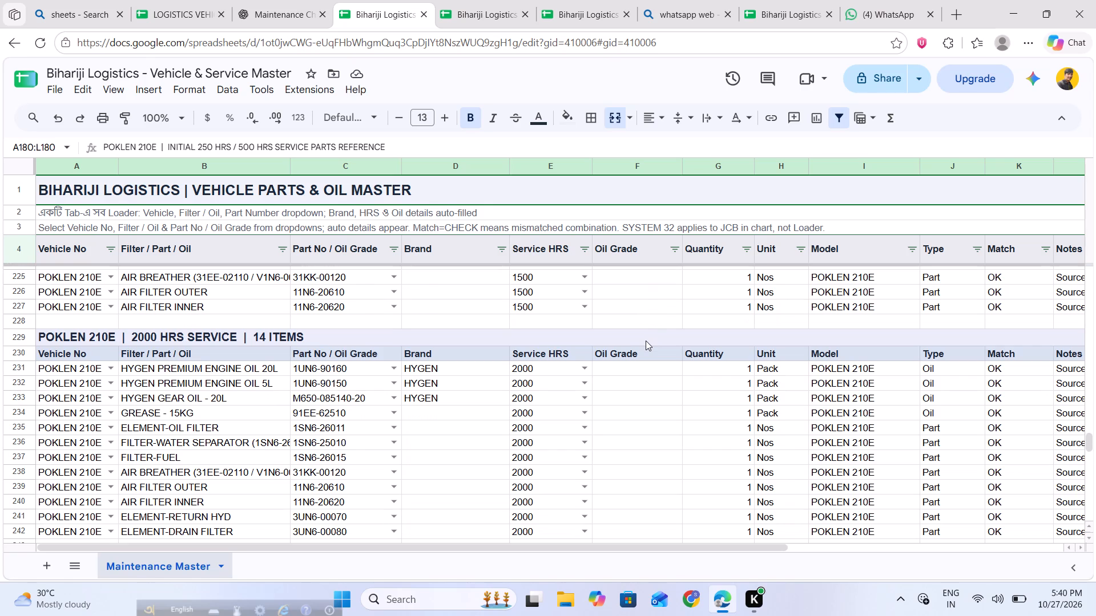
pyautogui.scroll(-1, 646, 341)
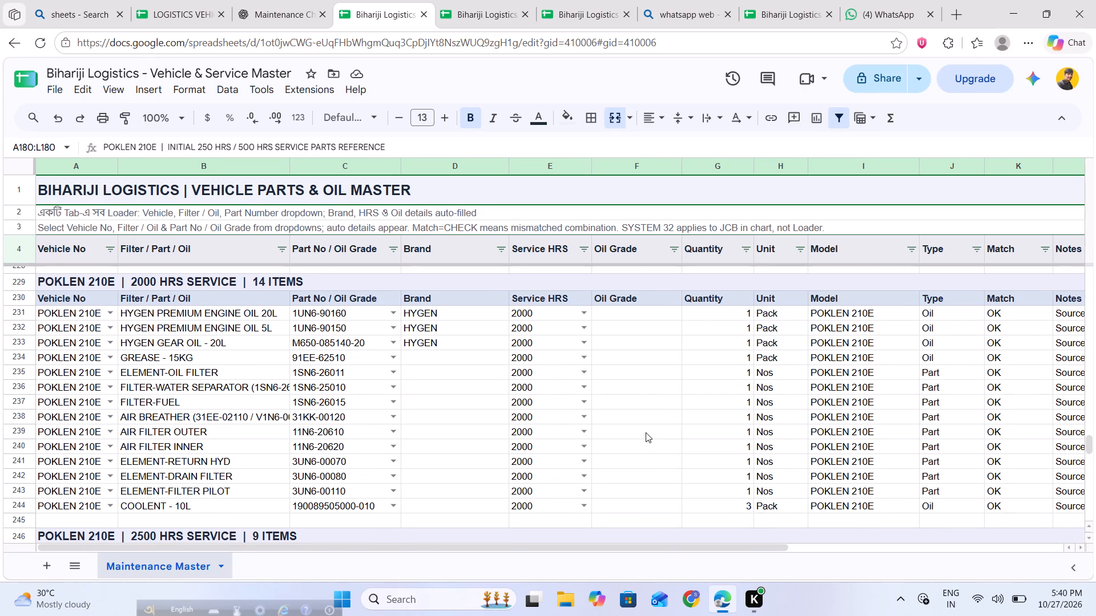
pyautogui.scroll(-3, 646, 432)
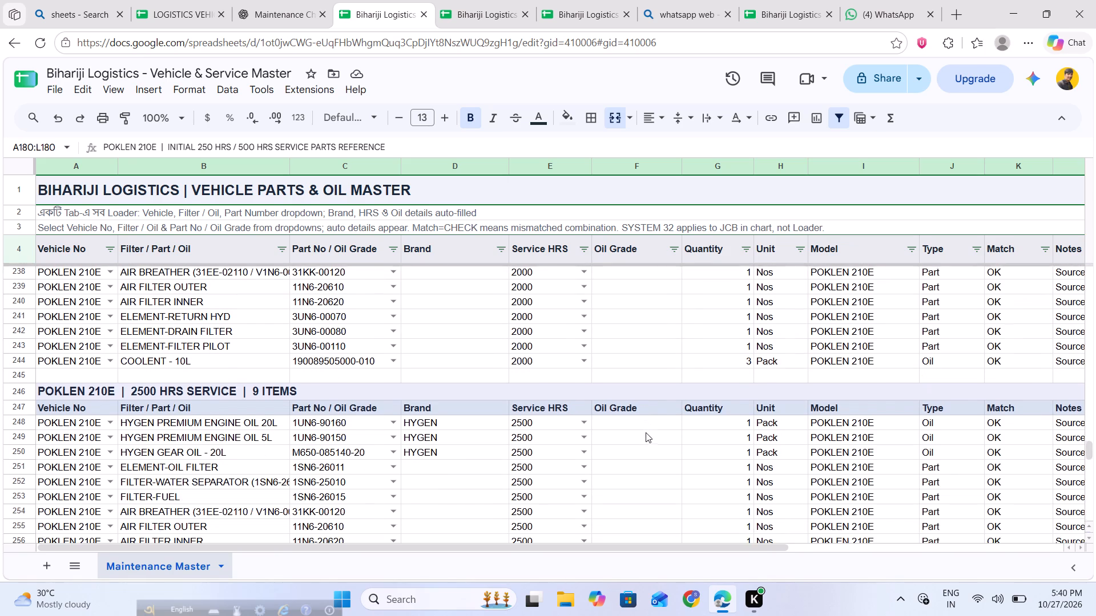
pyautogui.scroll(-7, 646, 432)
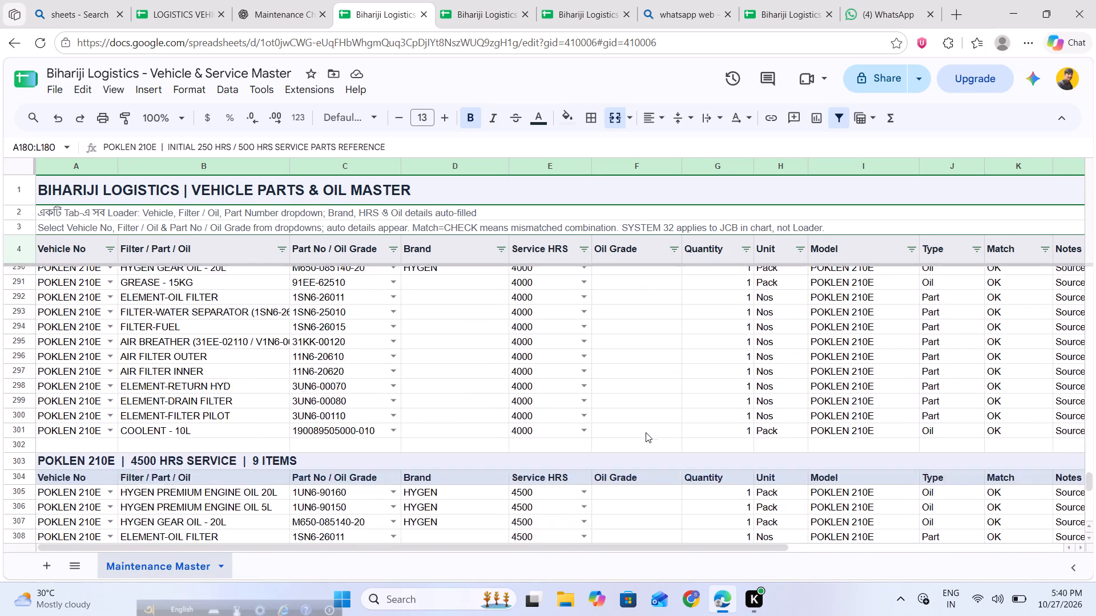
pyautogui.scroll(-2, 646, 432)
# Recheck the TATA HYVA parts and oil rows for each vehicle and the free/paid service schedule notes.
pyautogui.scroll(11, 646, 432)
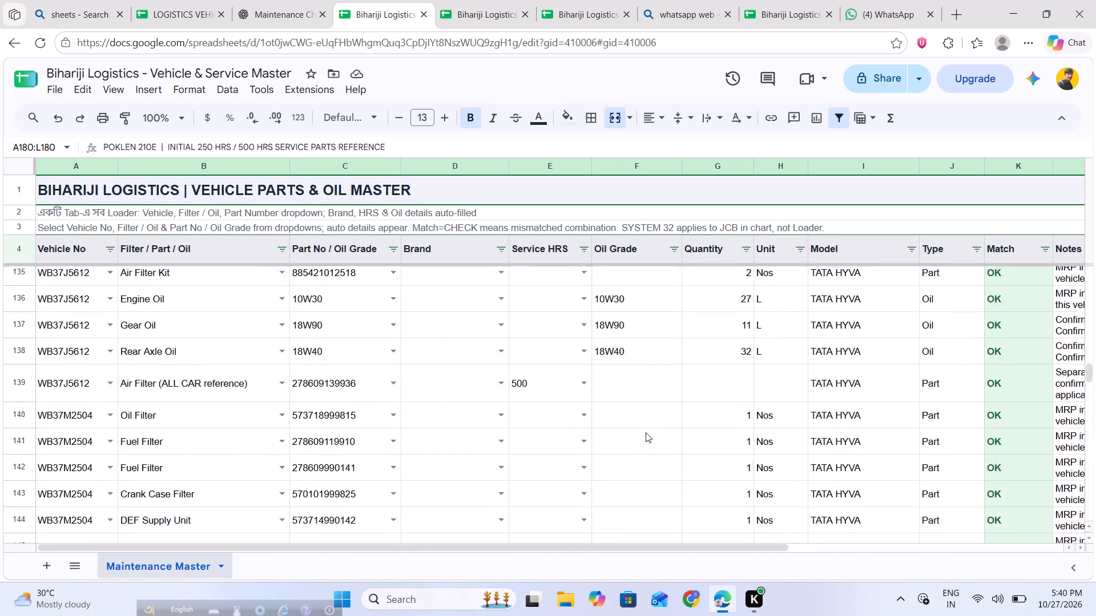
pyautogui.scroll(9, 646, 432)
pyautogui.scroll(-11, 646, 432)
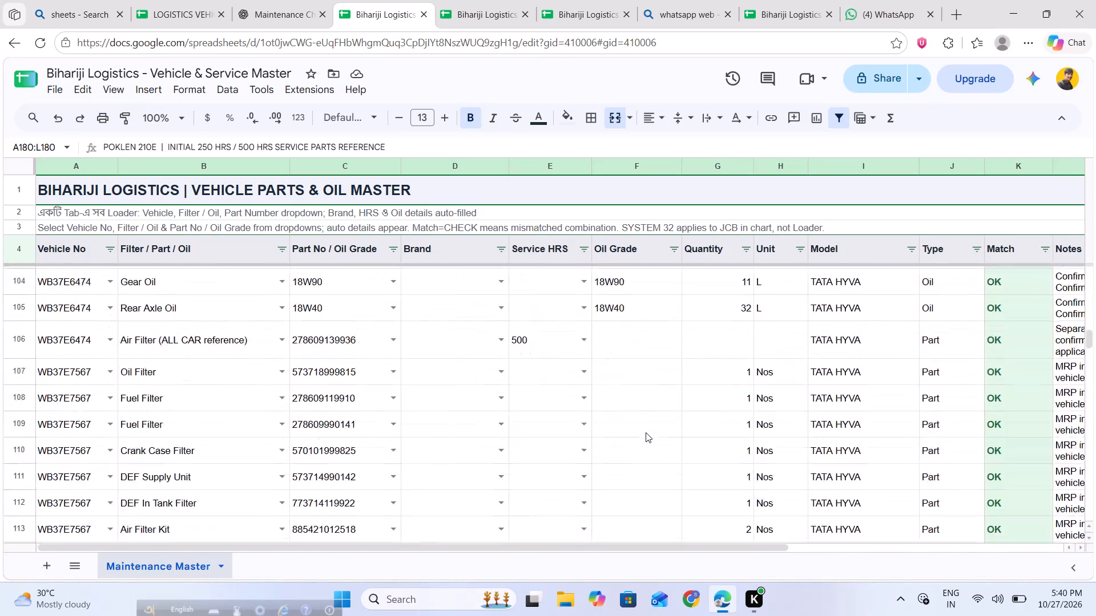
pyautogui.scroll(-4, 646, 432)
pyautogui.scroll(1, 646, 432)
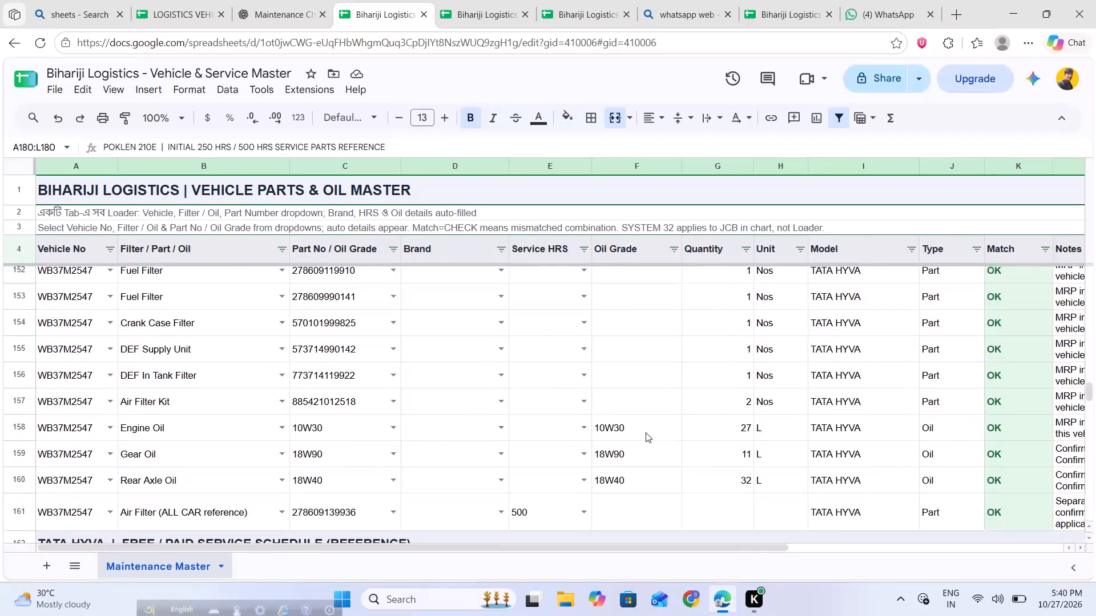
pyautogui.scroll(1, 646, 432)
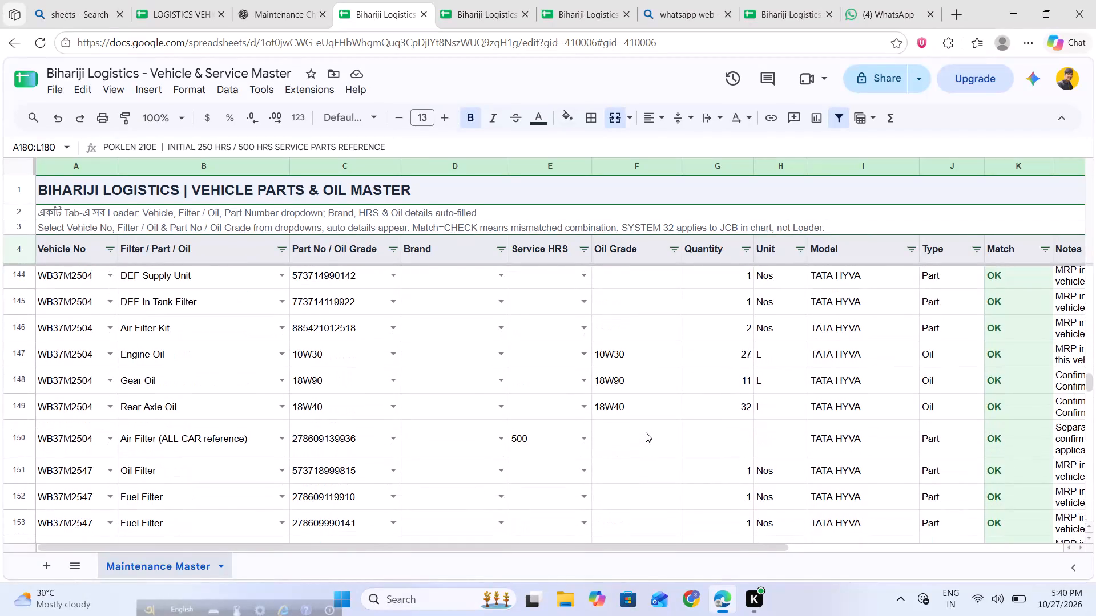
pyautogui.scroll(-3, 646, 432)
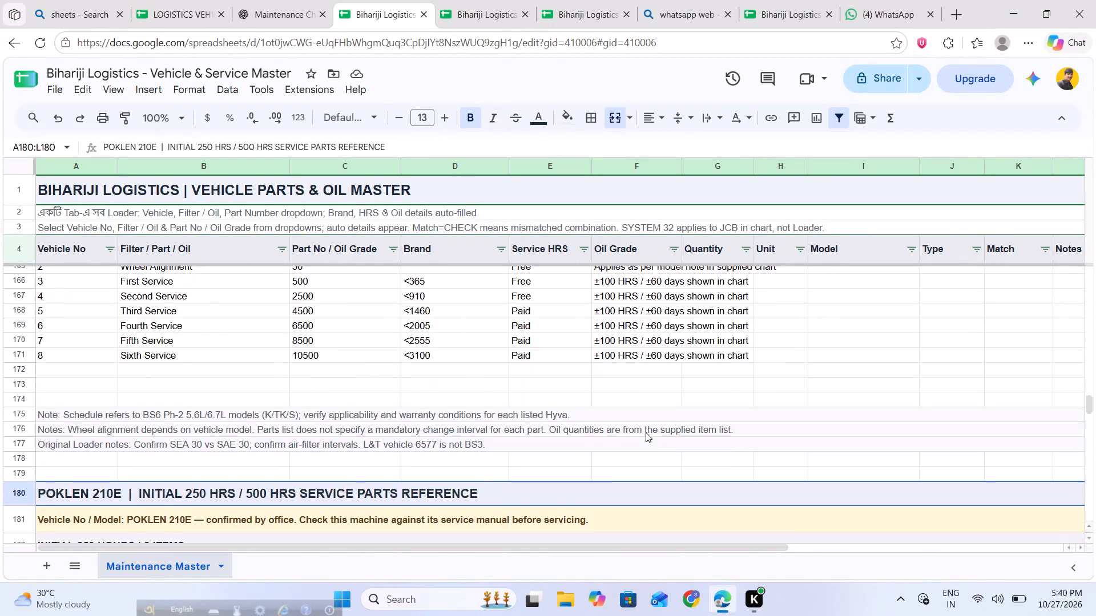
pyautogui.scroll(-1, 646, 432)
pyautogui.scroll(8, 646, 432)
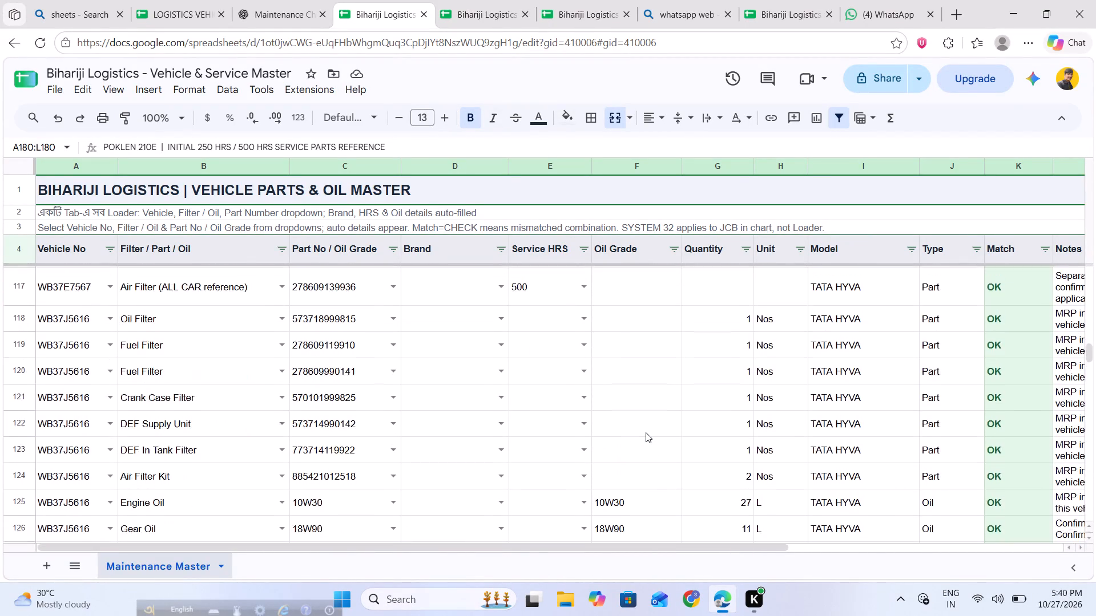
# Review the sheet from the loader parts and oil rows through the TATA HYVA vehicle rows to the service schedule notes.
pyautogui.scroll(3, 646, 432)
pyautogui.scroll(-4, 646, 432)
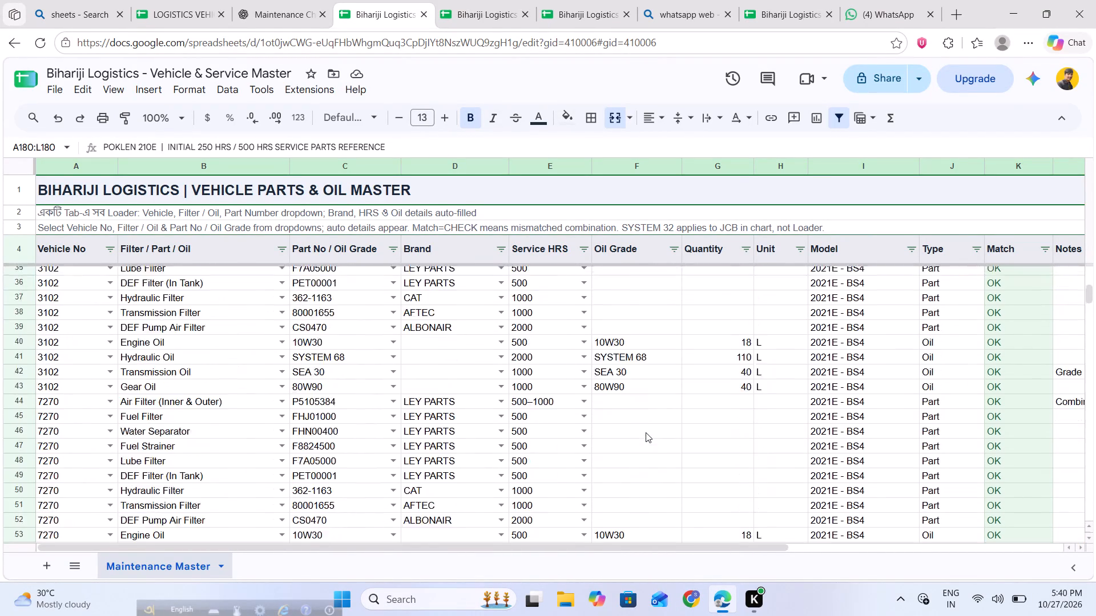
pyautogui.scroll(-3, 646, 432)
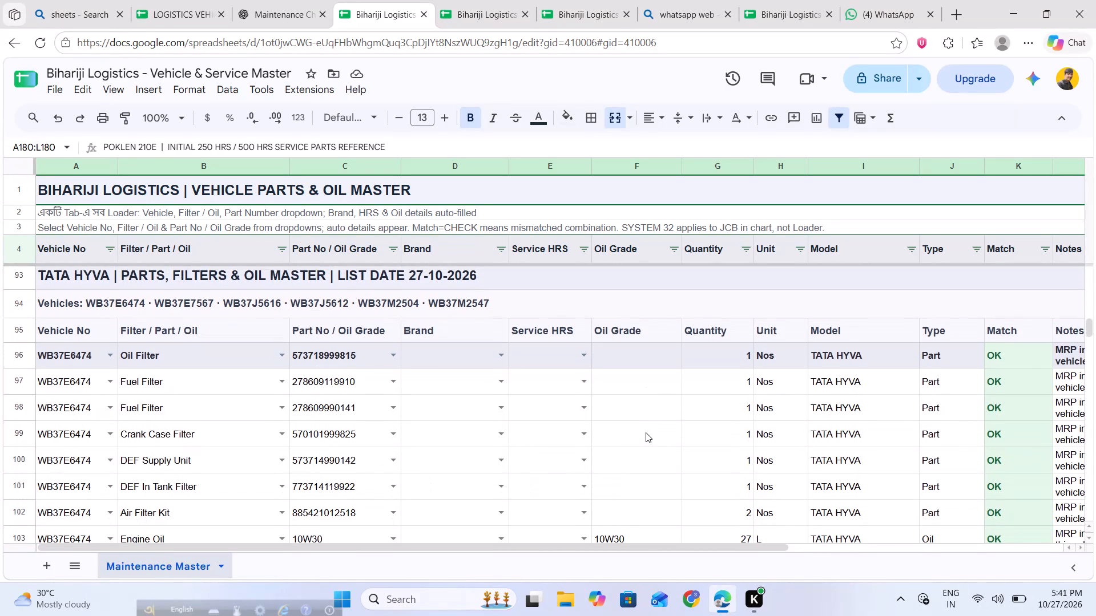
pyautogui.scroll(-1, 646, 432)
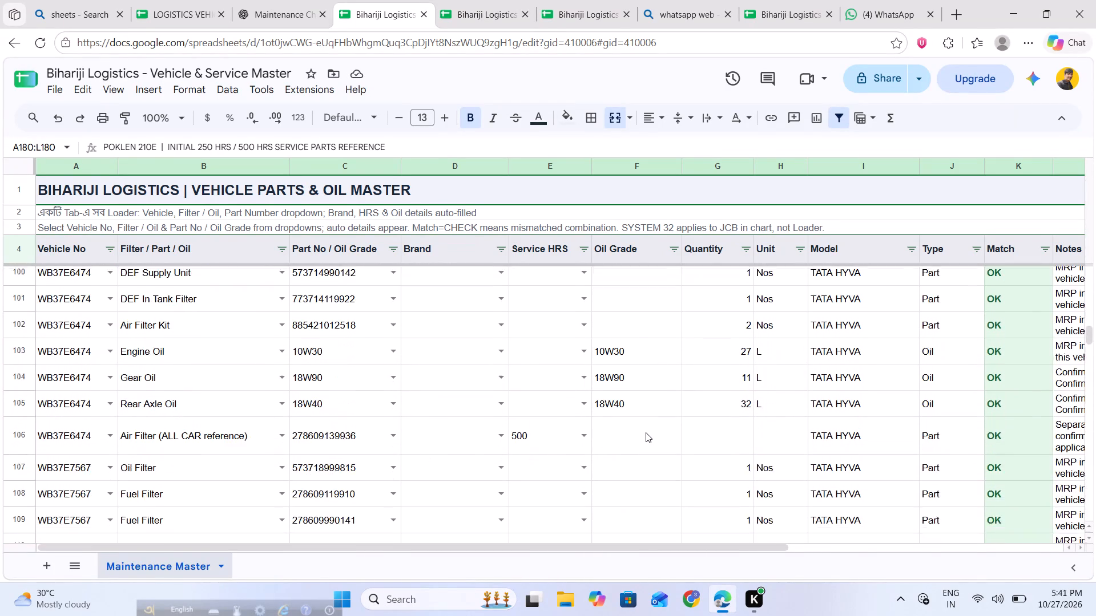
pyautogui.scroll(-6, 646, 432)
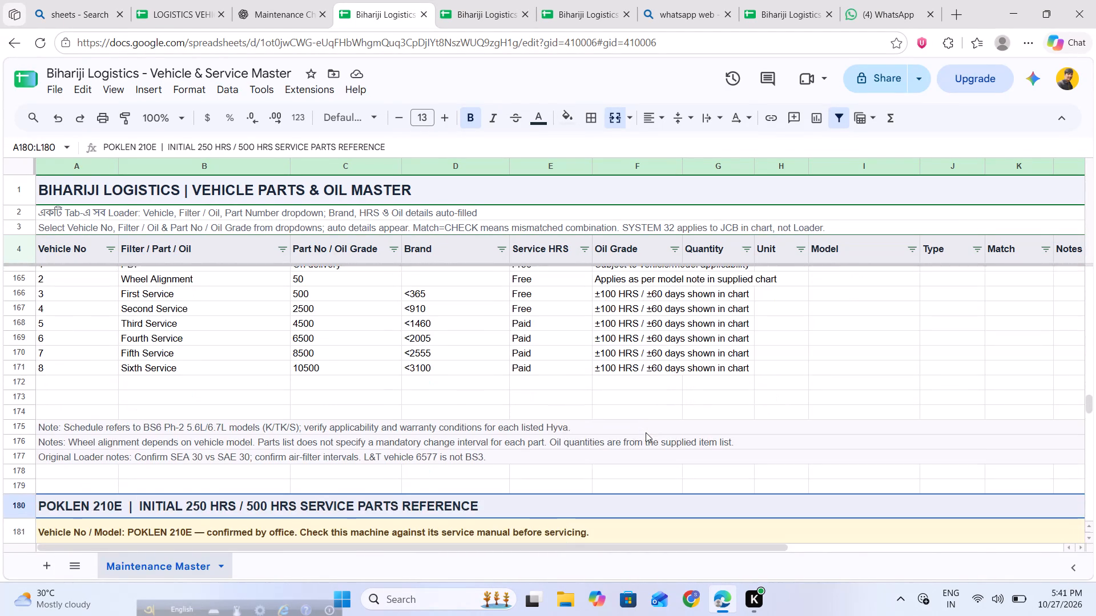
# Examine the POKLEN 210E item lists for the 1000 HRS service and the start of the 1500 HRS service.
pyautogui.scroll(-2, 646, 432)
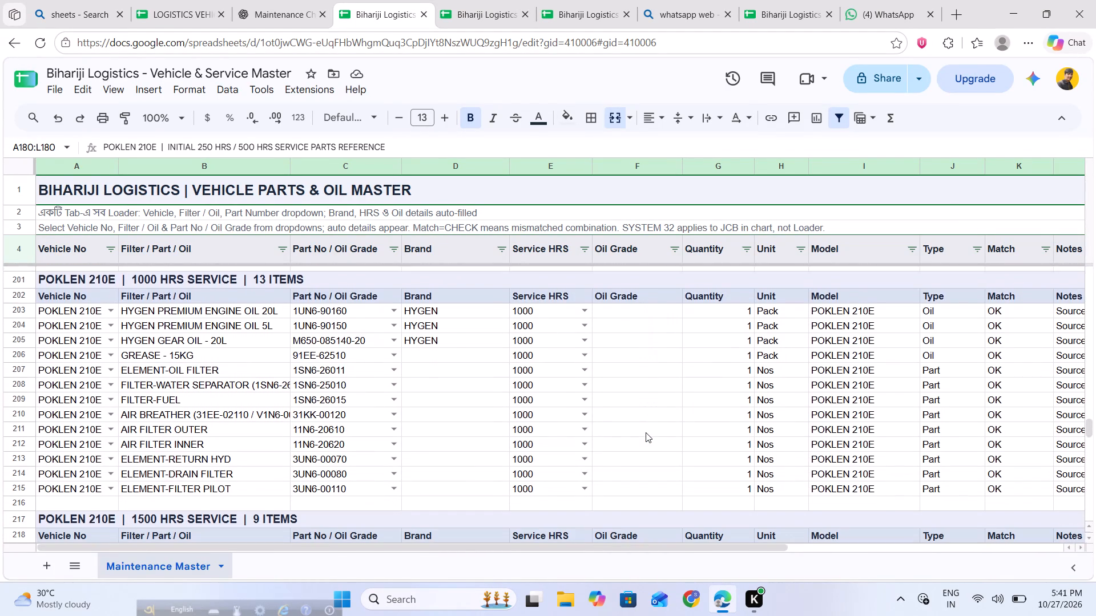
pyautogui.scroll(-1, 646, 432)
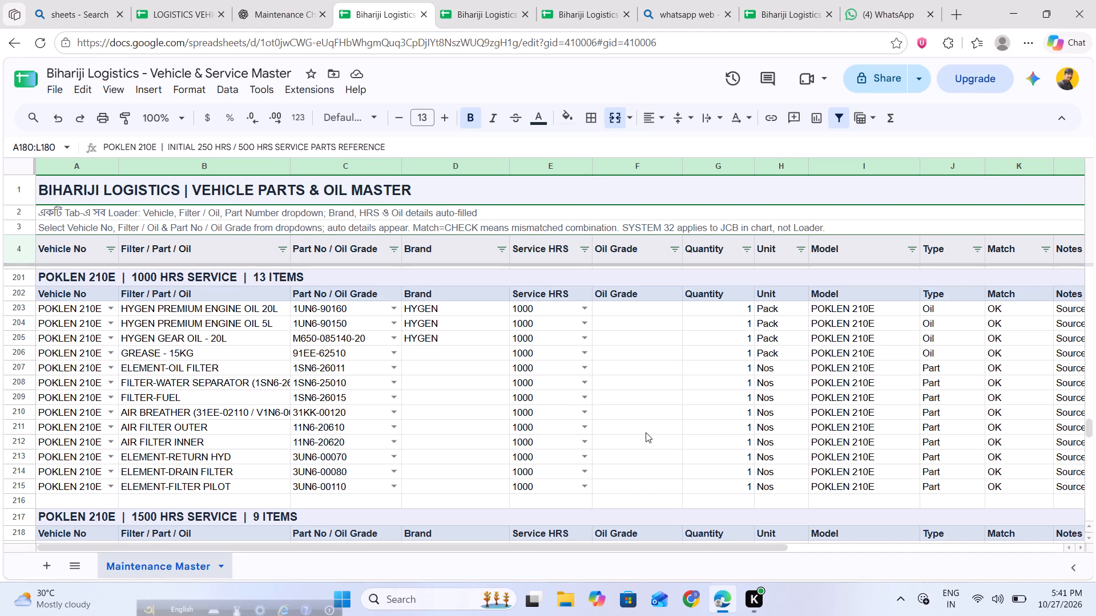
pyautogui.scroll(-1, 646, 432)
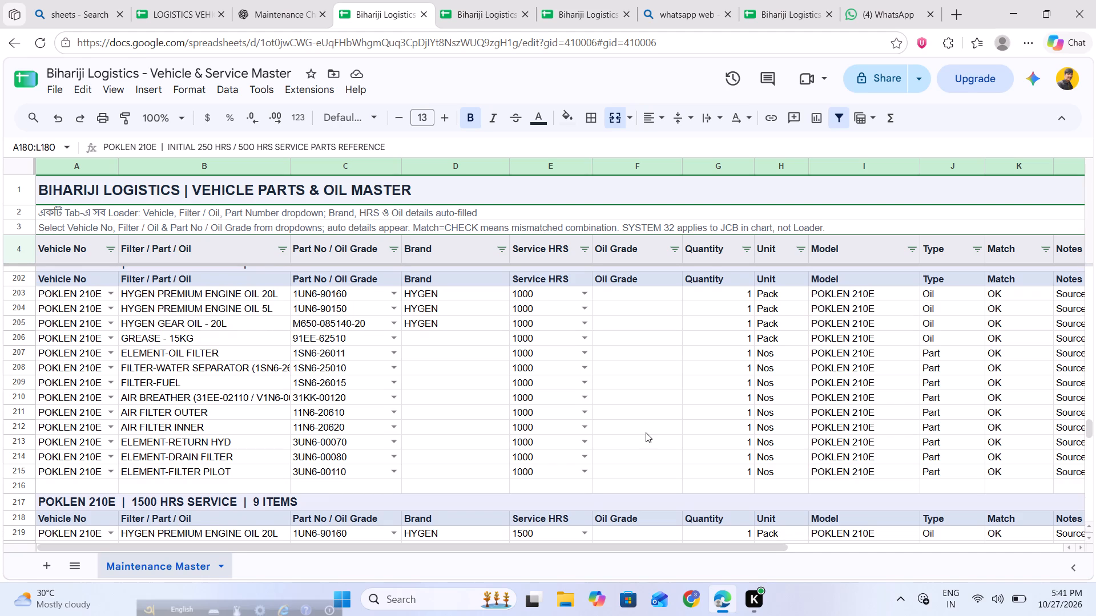
pyautogui.scroll(-1, 646, 432)
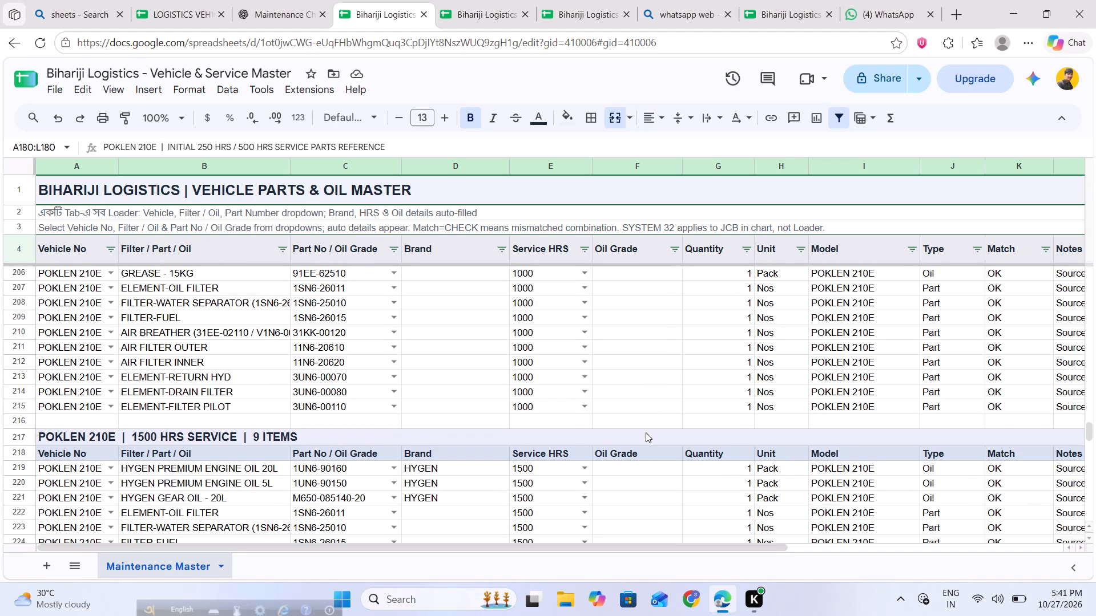
pyautogui.scroll(-2, 646, 432)
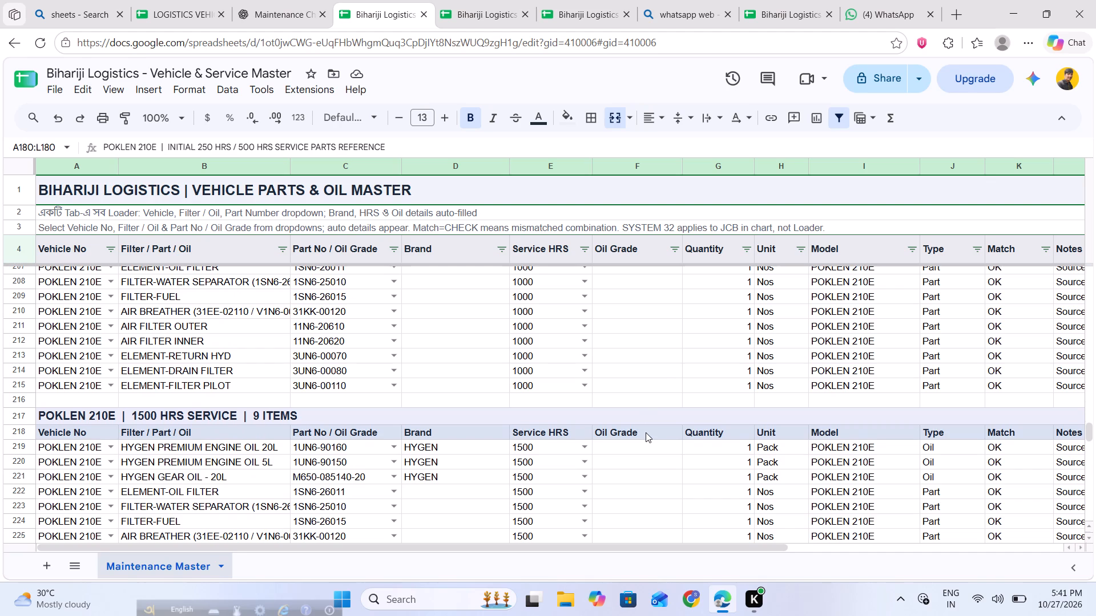
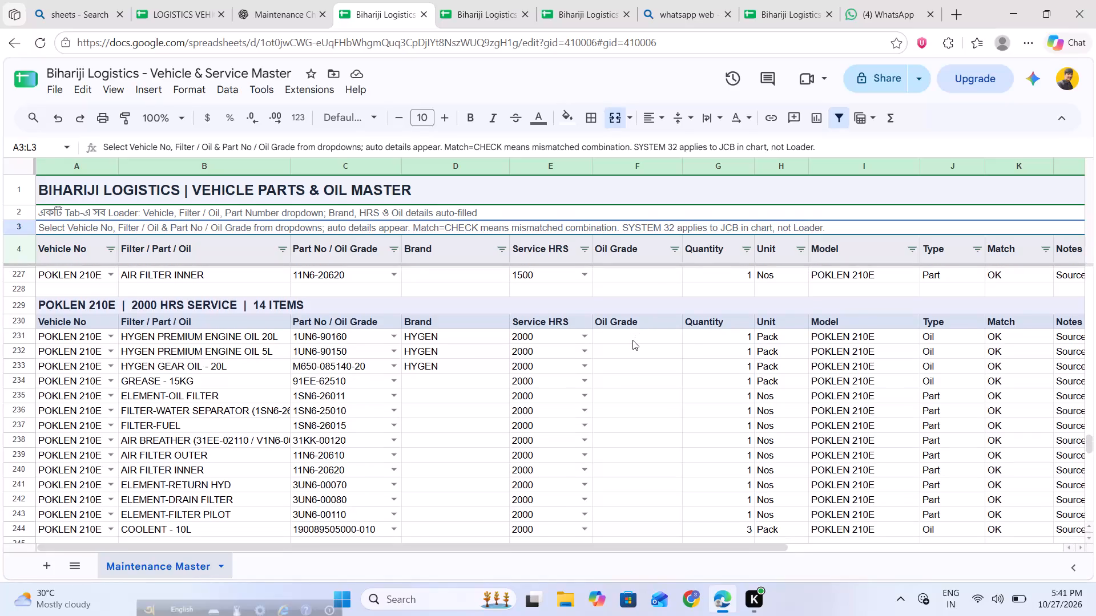
# Save the Vehicle & Service Master spreadsheet with the POKLEN 210E service sections in it.
pyautogui.scroll(9, 632, 340)
pyautogui.scroll(-5, 632, 340)
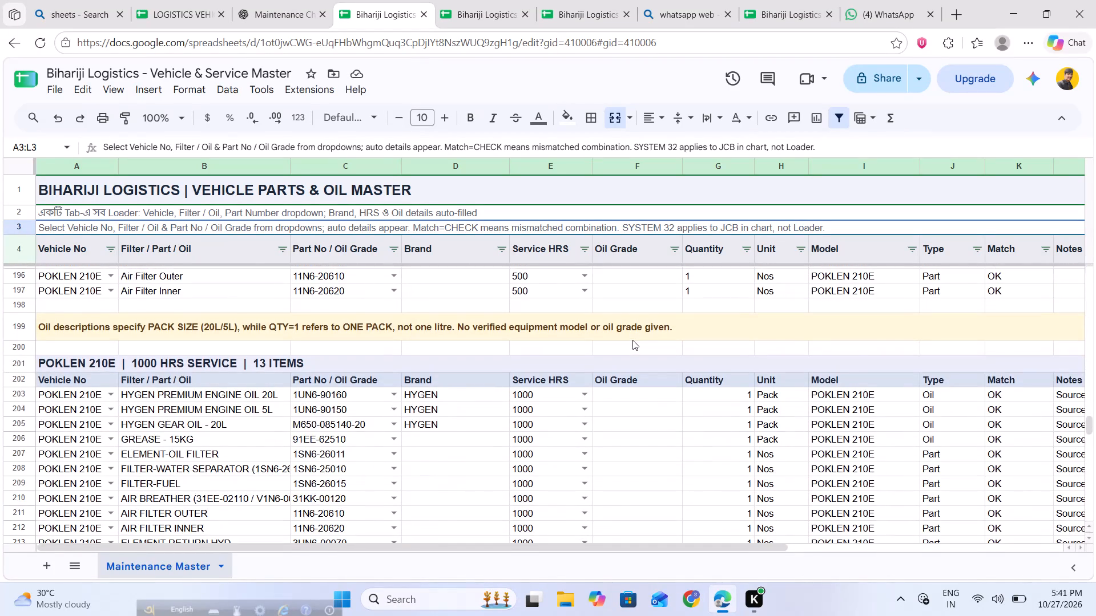
pyautogui.scroll(-1, 632, 340)
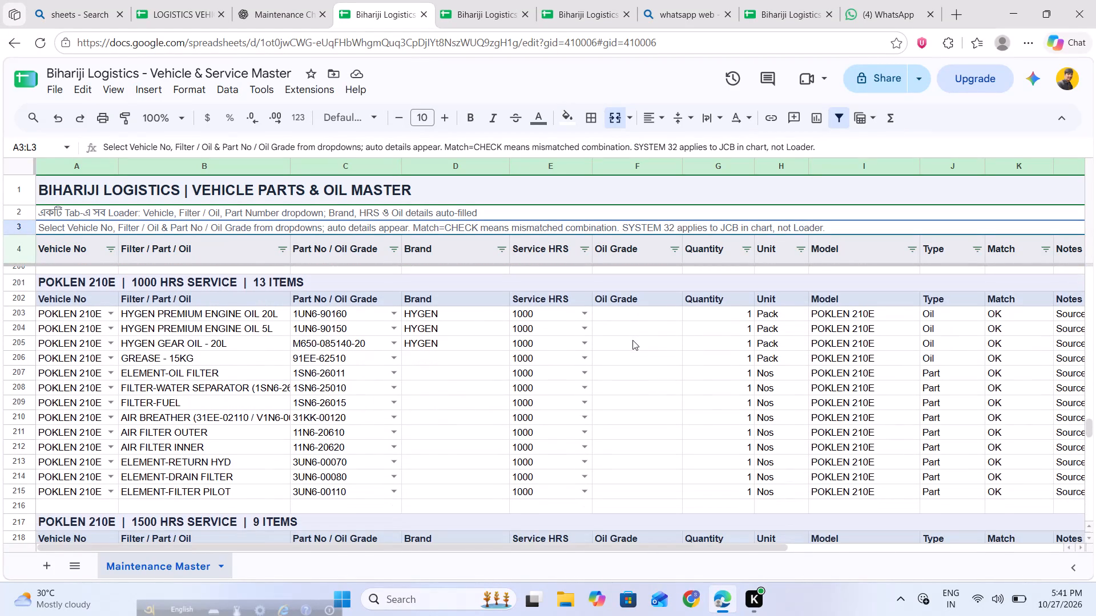
pyautogui.hotkey('ctrl', 's')
pyautogui.hotkey('ctrl', 's')
pyautogui.hotkey('ctrl', 's')
pyautogui.hotkey('ctrl', 's')
pyautogui.hotkey('ctrl', 's')
pyautogui.hotkey('ctrl', 's')
pyautogui.hotkey('ctrl', 's')
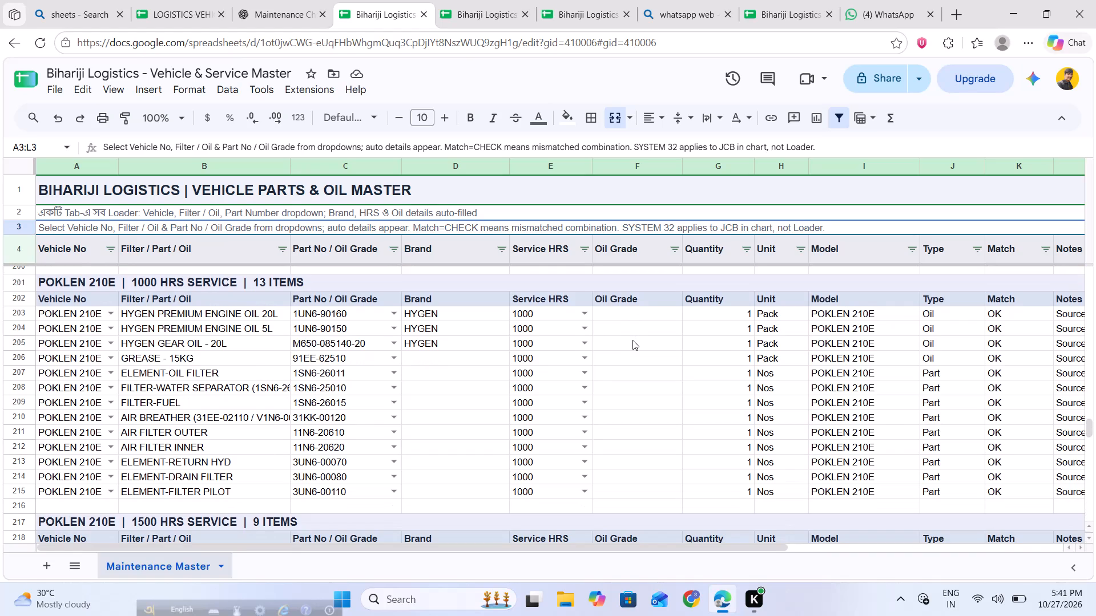
pyautogui.hotkey('ctrl', 's')
pyautogui.hotkey('ctrl', 's')
pyautogui.hotkey('ctrl', 's')
pyautogui.hotkey('ctrl', 's')
pyautogui.hotkey('ctrl', 's')
pyautogui.hotkey('ctrl', 's')
pyautogui.hotkey('ctrl', 's')
# Review the POKLEN 210E item lists from the 1000 HRS service to the last row of the 5000 HRS service.
pyautogui.scroll(-1, 632, 340)
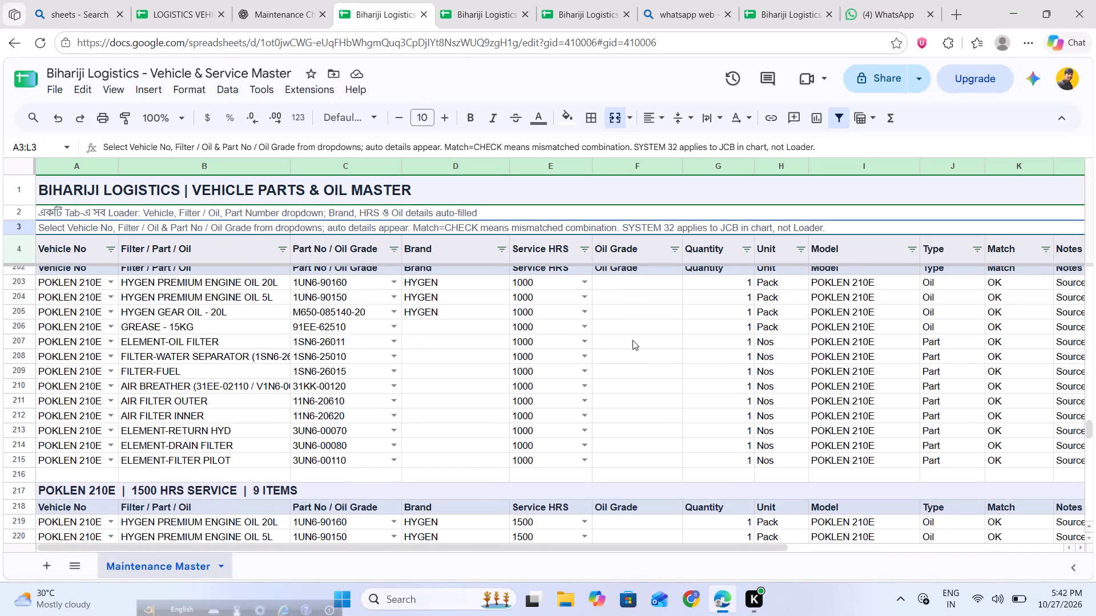
pyautogui.scroll(-2, 632, 340)
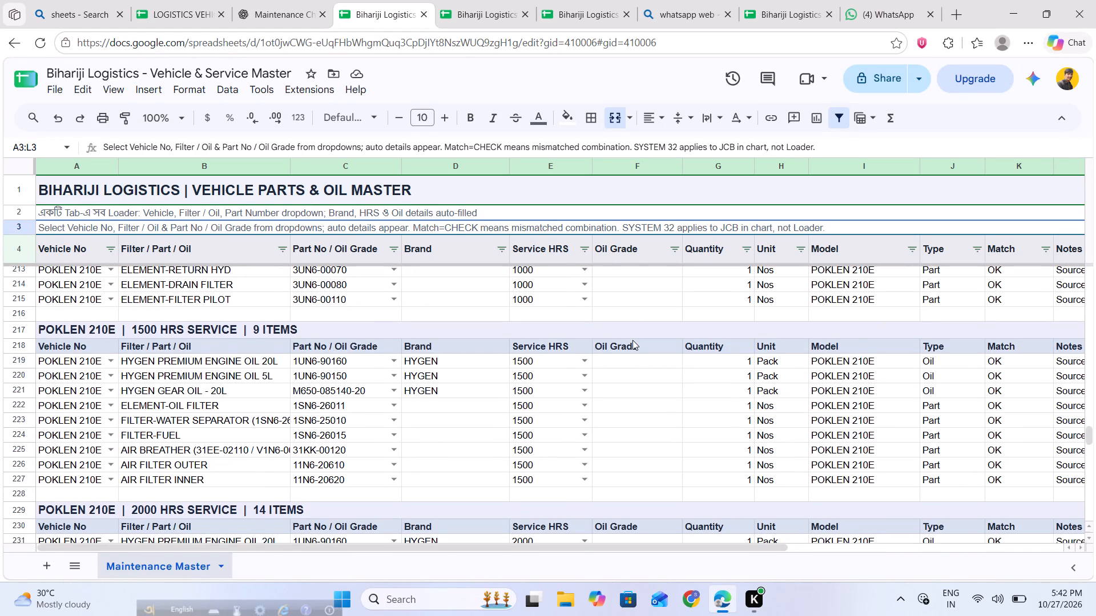
pyautogui.scroll(-5, 632, 340)
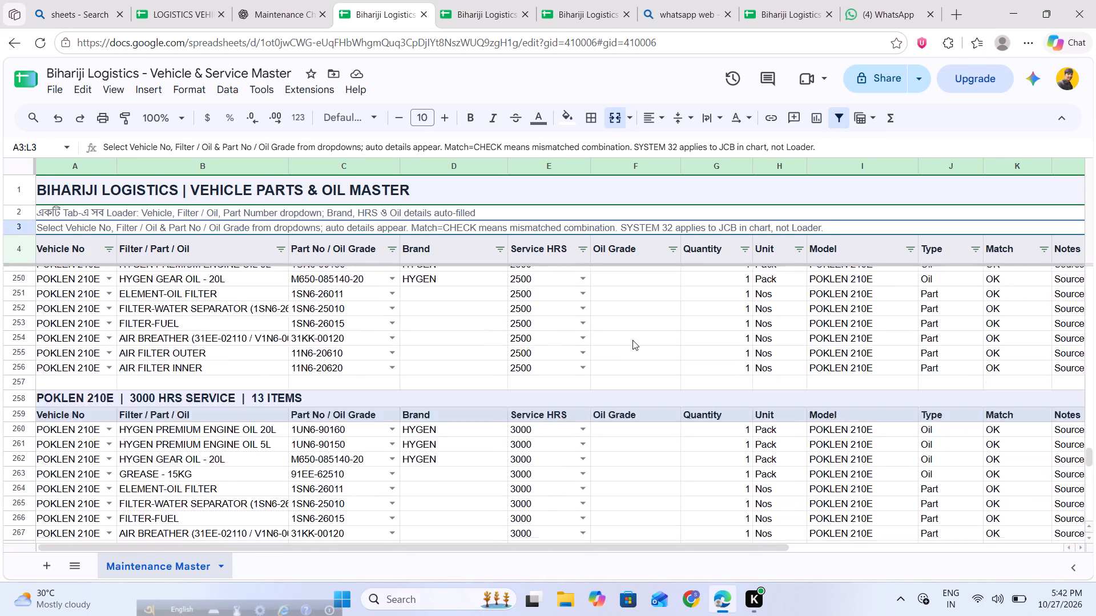
pyautogui.scroll(-3, 632, 340)
pyautogui.scroll(8, 632, 340)
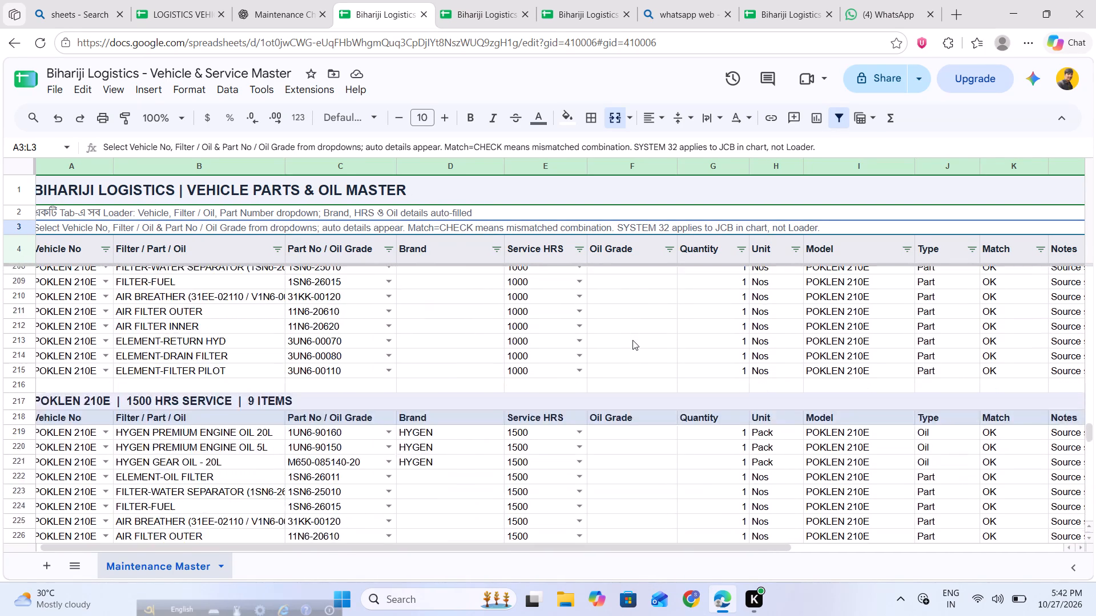
pyautogui.scroll(18, 632, 340)
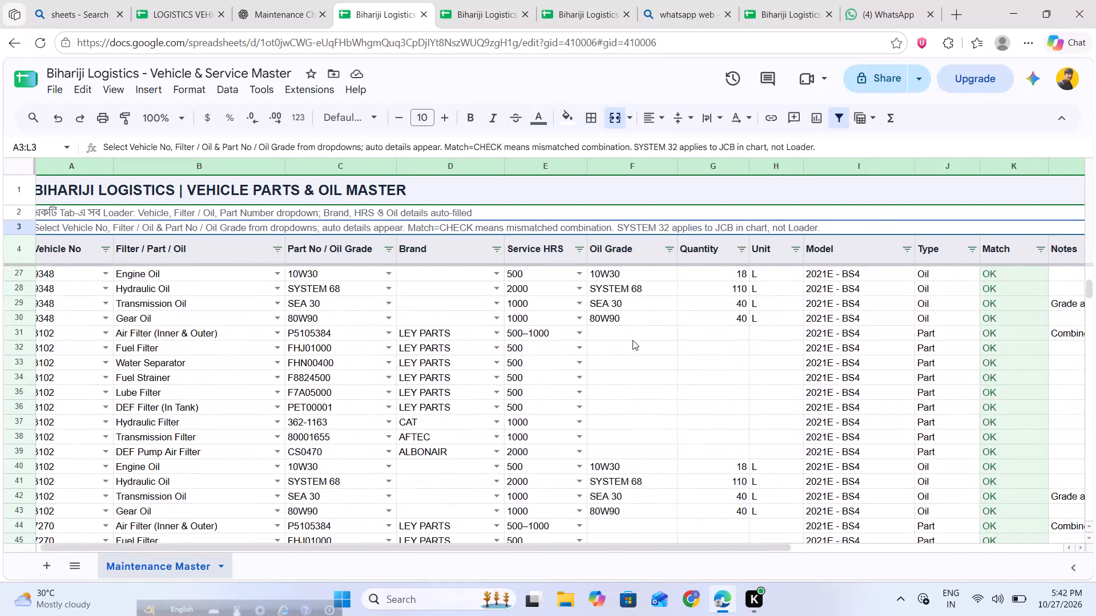
pyautogui.scroll(3, 632, 340)
pyautogui.scroll(-11, 632, 340)
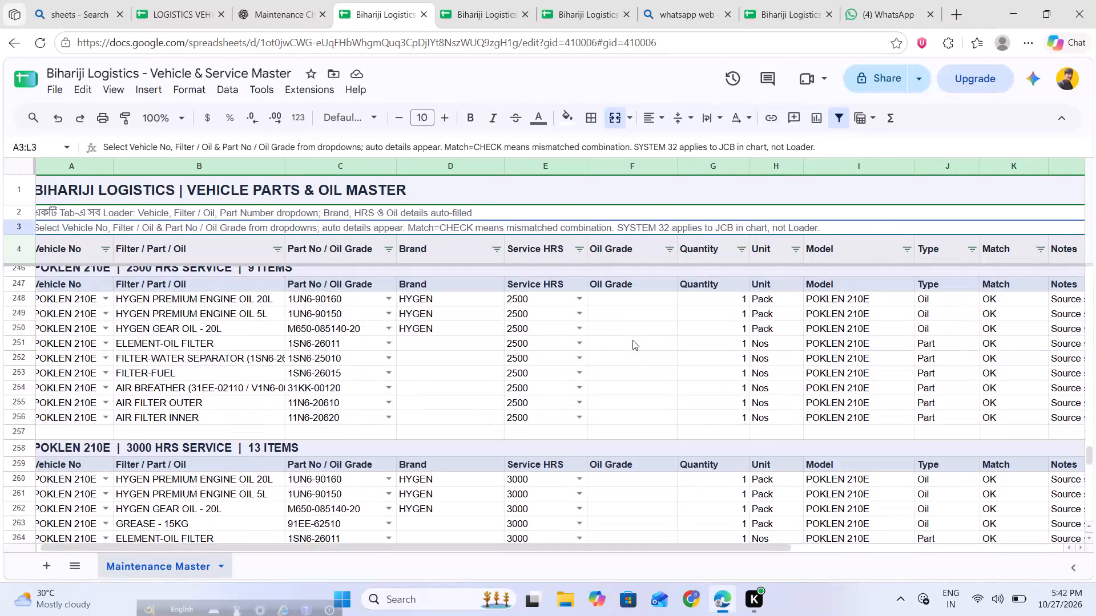
pyautogui.scroll(-11, 632, 340)
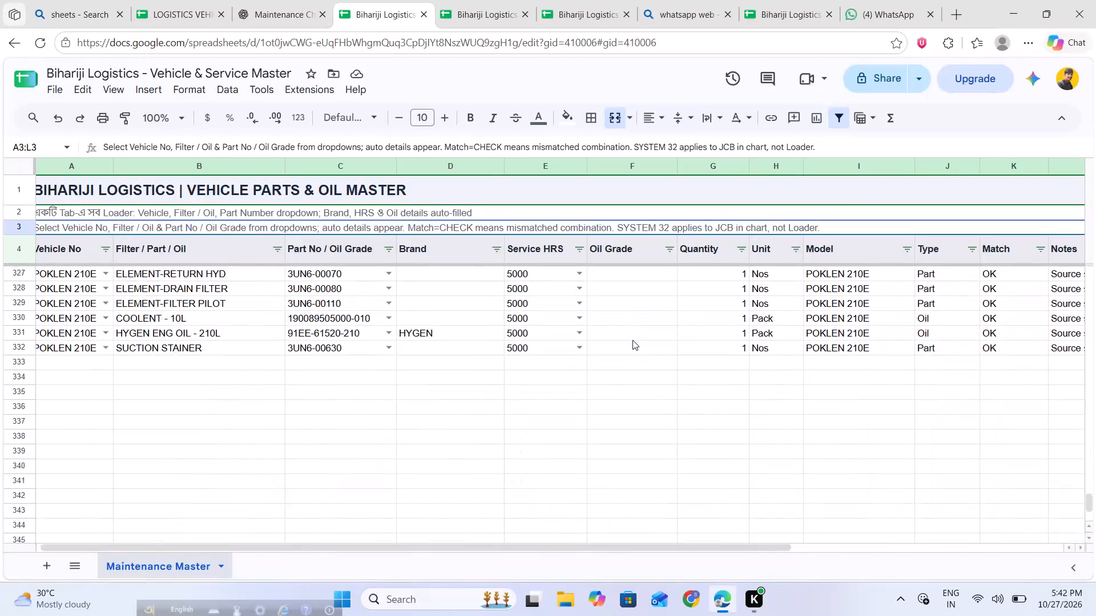
# Examine the POKLEN 210E 5000 HRS item list, then recheck the earlier service sections back to the initial 250 hours.
pyautogui.scroll(2, 632, 340)
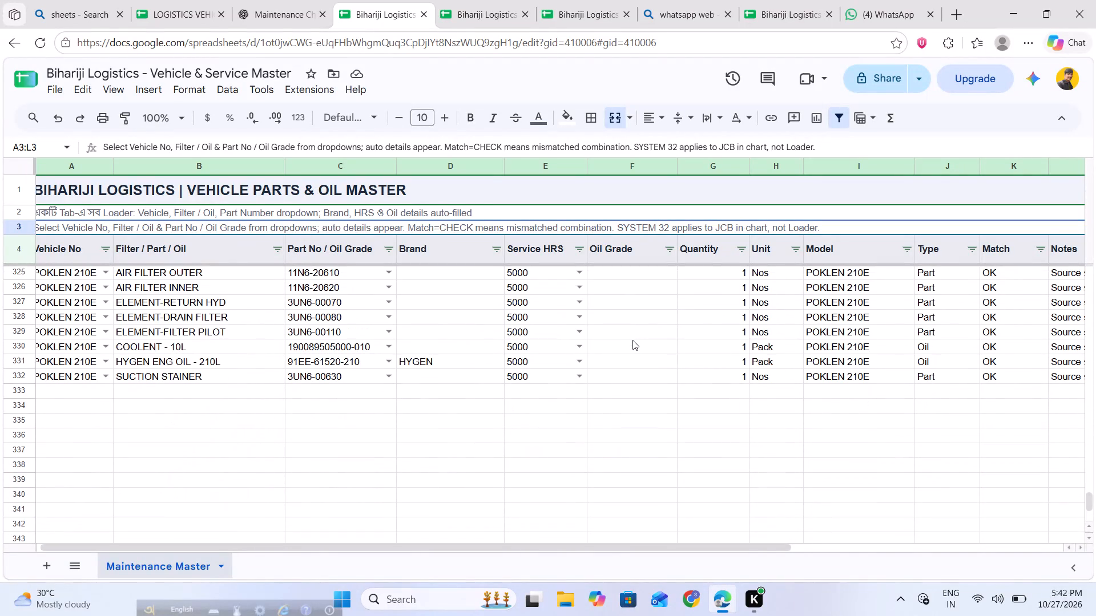
pyautogui.scroll(2, 632, 340)
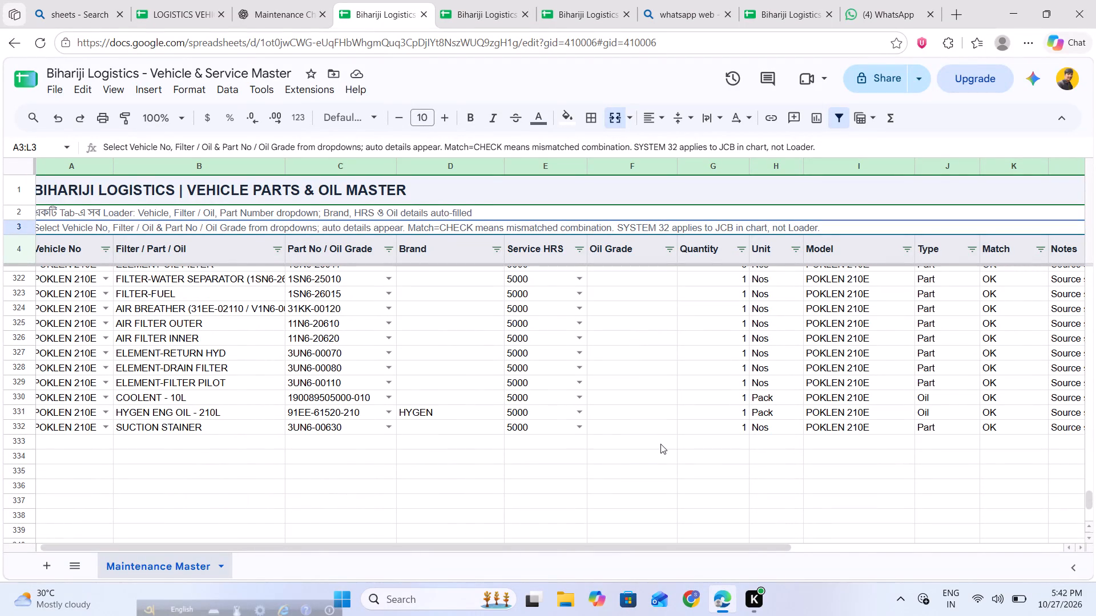
pyautogui.scroll(2, 660, 444)
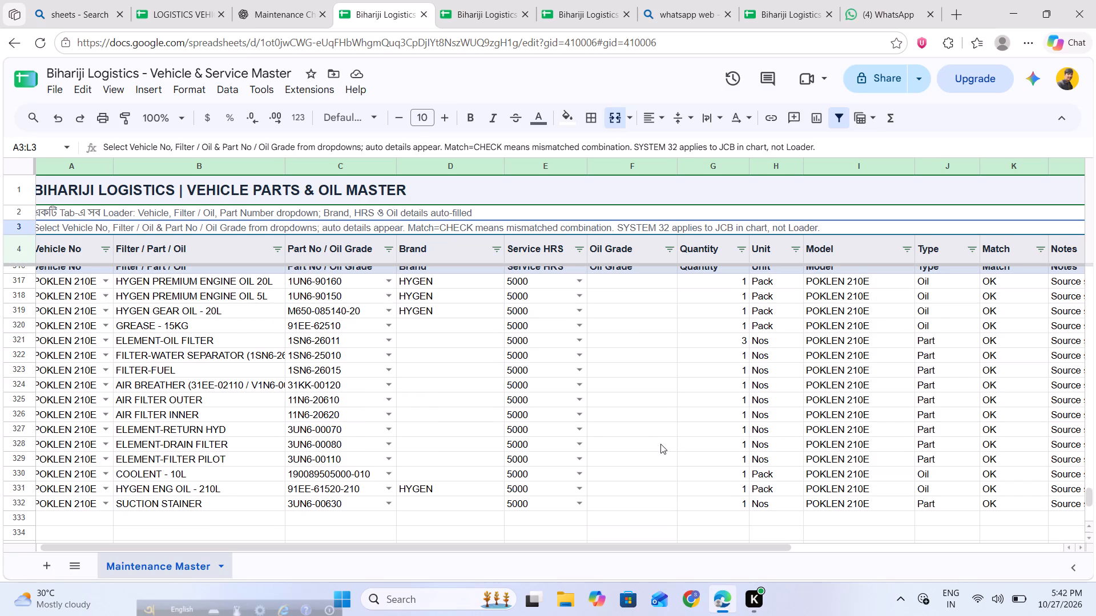
pyautogui.scroll(1, 660, 444)
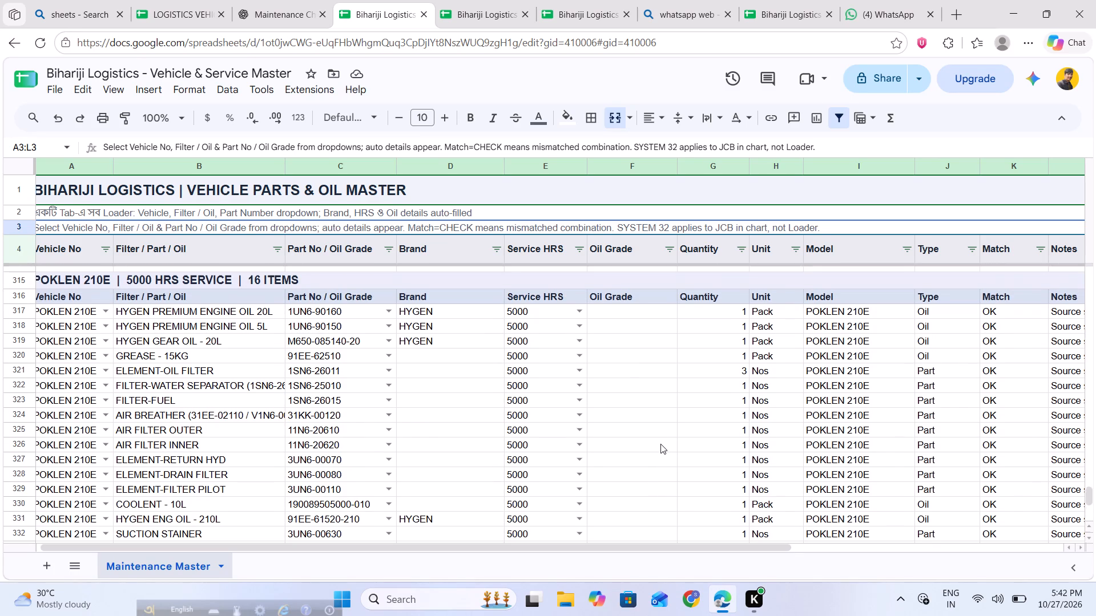
pyautogui.scroll(1, 660, 444)
pyautogui.hscroll(1, 660, 444)
pyautogui.scroll(1, 660, 444)
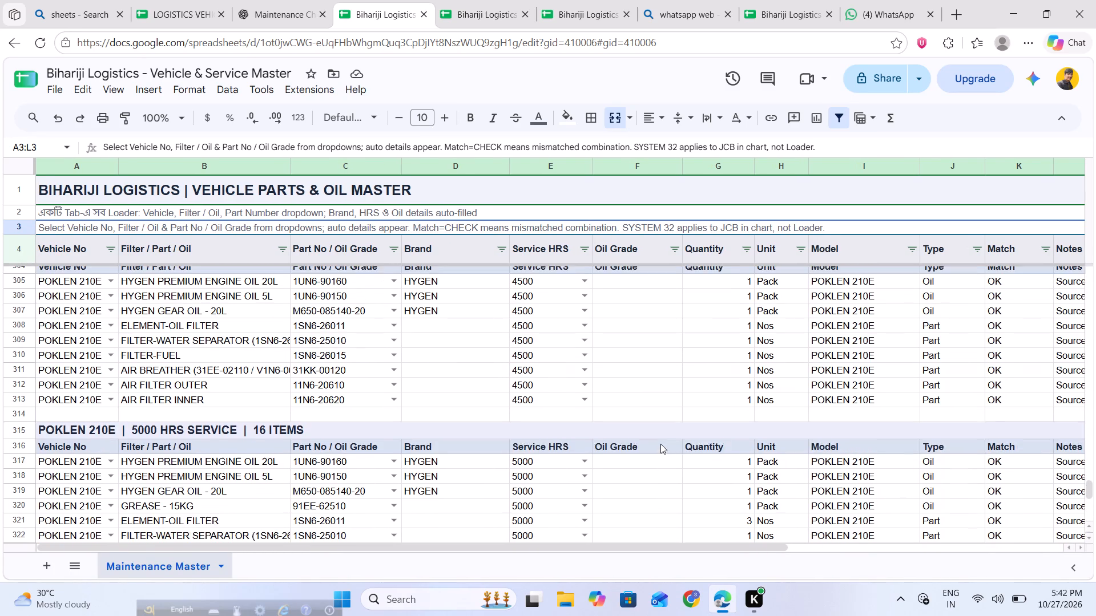
pyautogui.scroll(6, 660, 444)
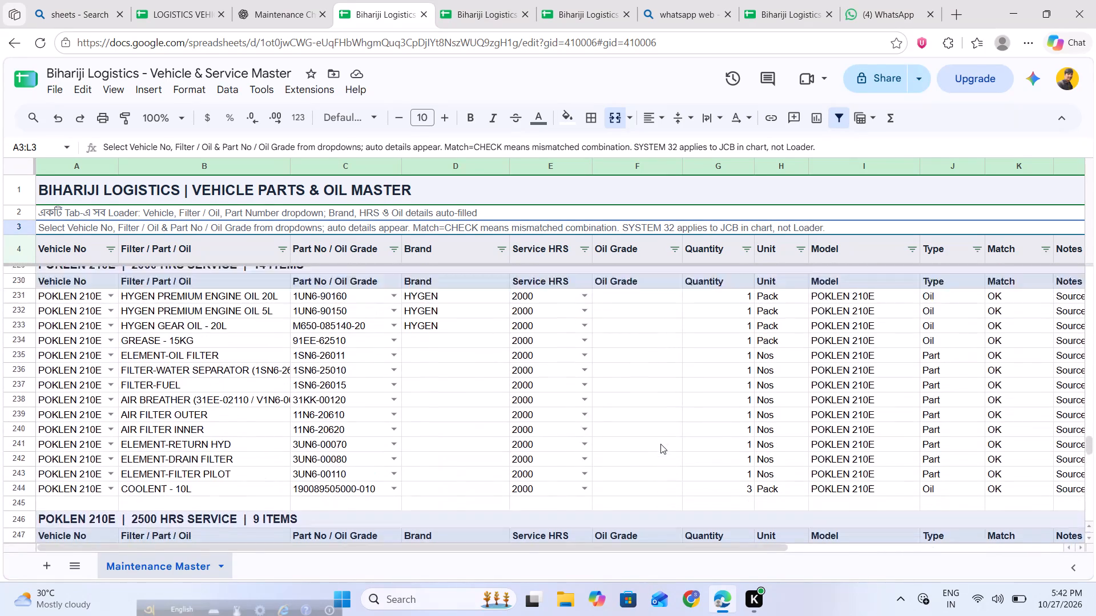
pyautogui.scroll(4, 660, 444)
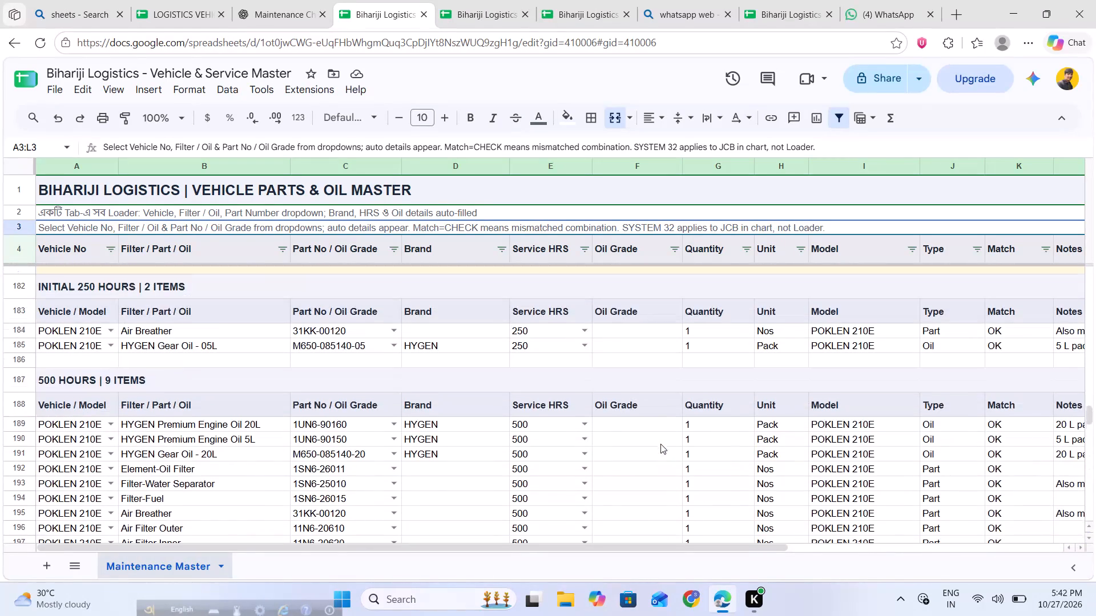
# Check the TATA HYVA service schedule notes and the vehicle parts and oil rows back to the section heading.
pyautogui.scroll(2, 660, 444)
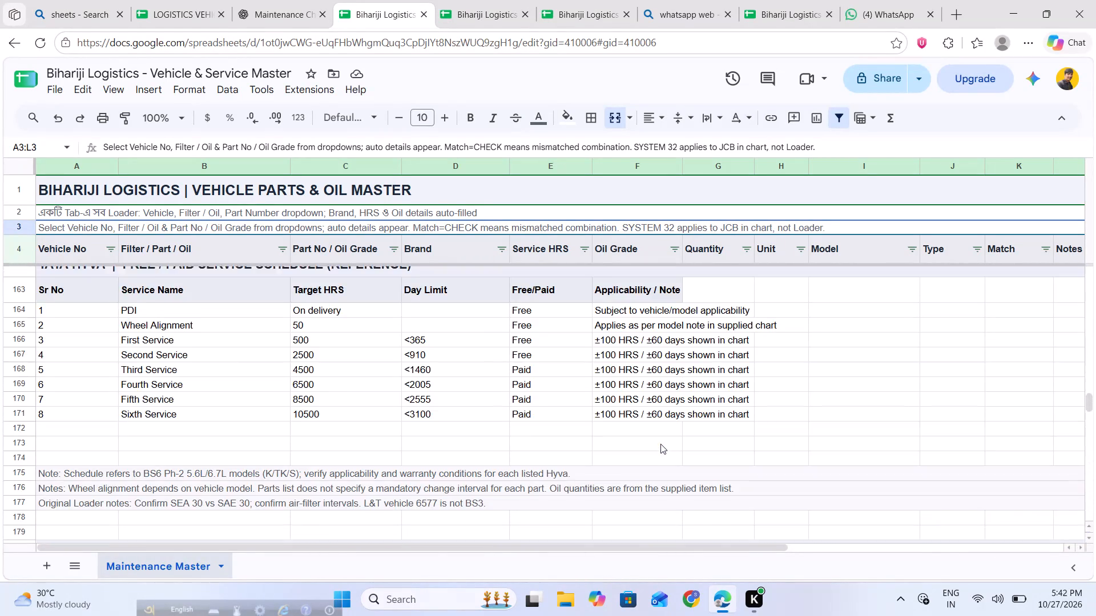
pyautogui.scroll(6, 660, 444)
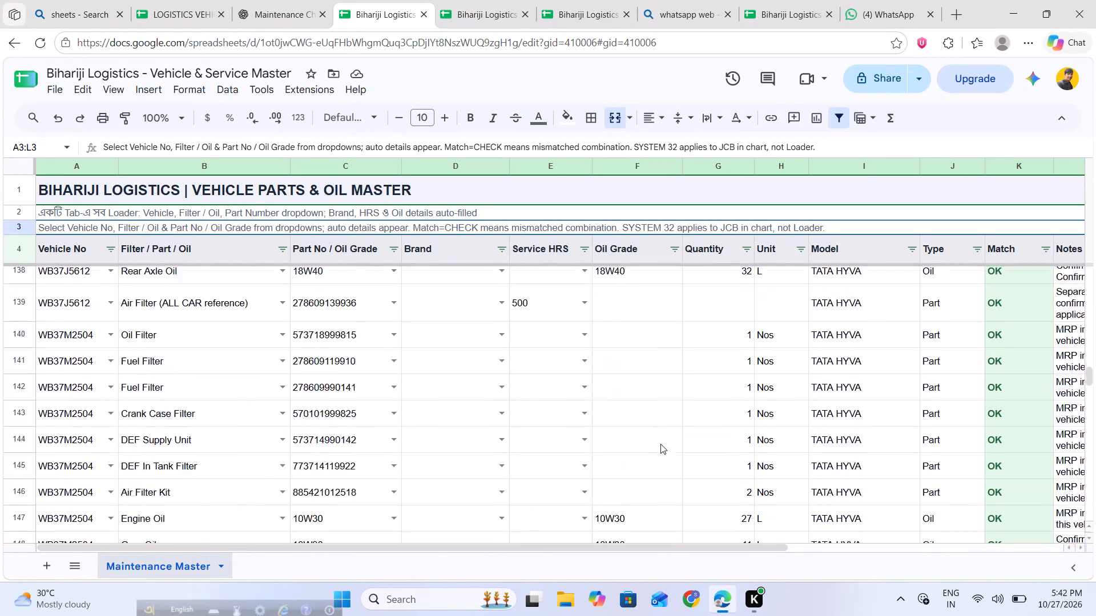
pyautogui.scroll(7, 660, 444)
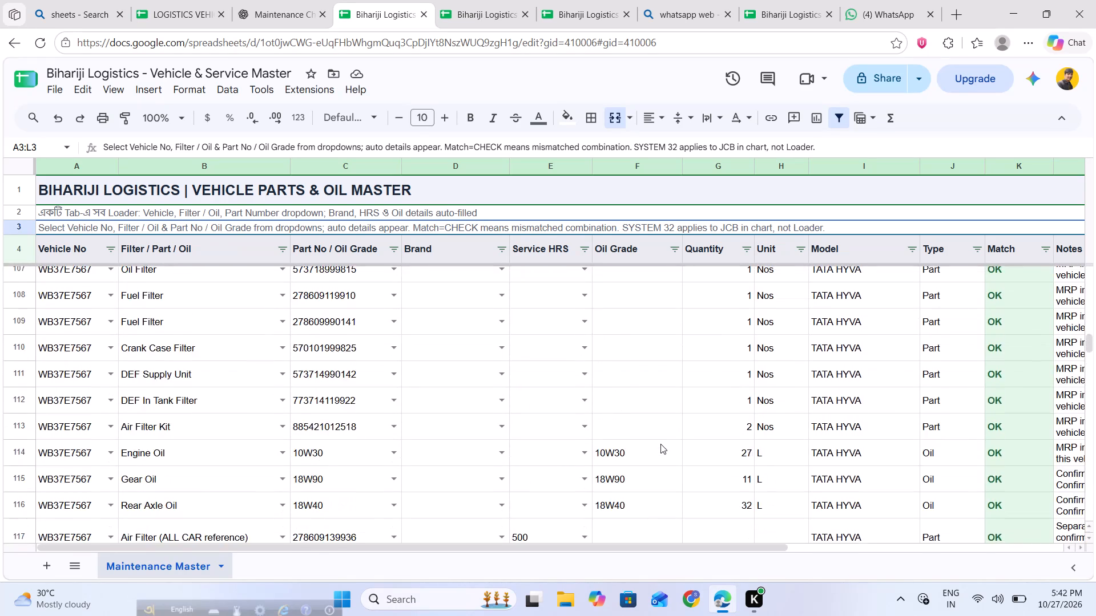
pyautogui.scroll(3, 660, 444)
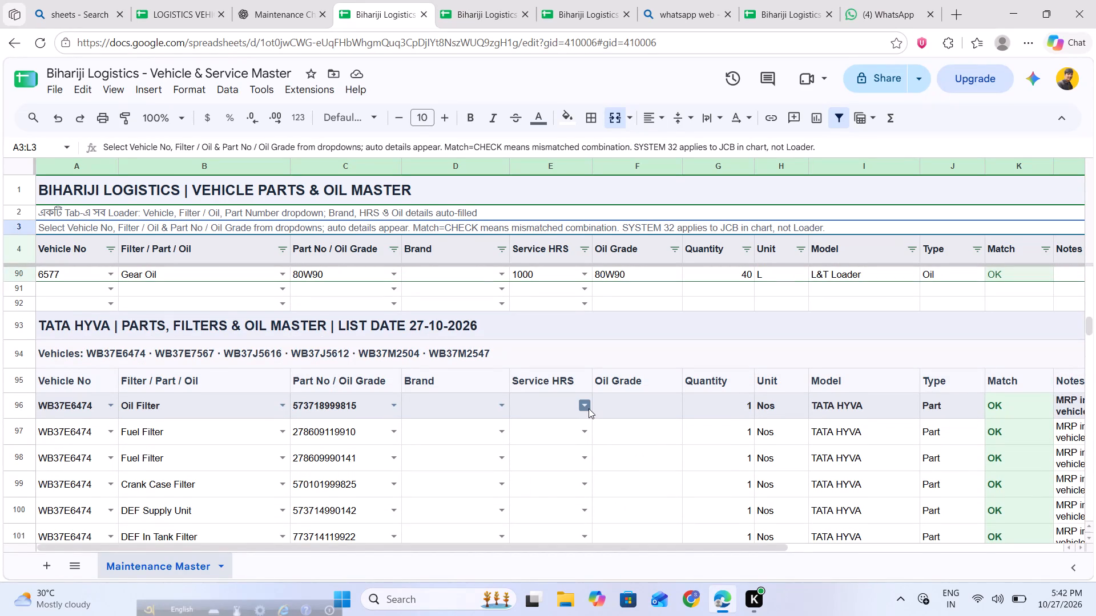
pyautogui.scroll(-1, 589, 408)
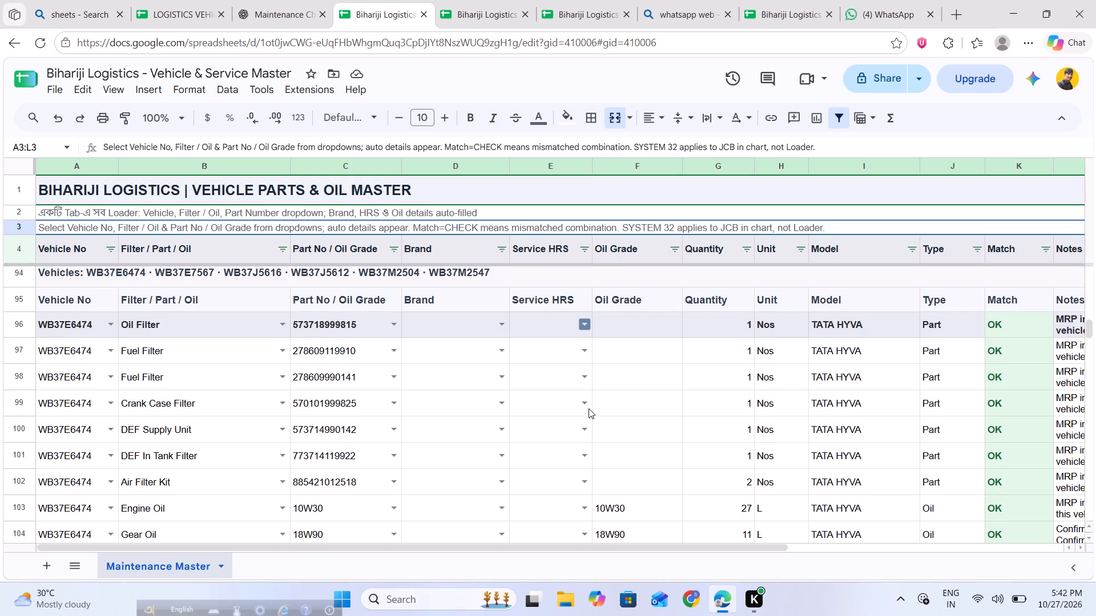
pyautogui.scroll(-4, 589, 408)
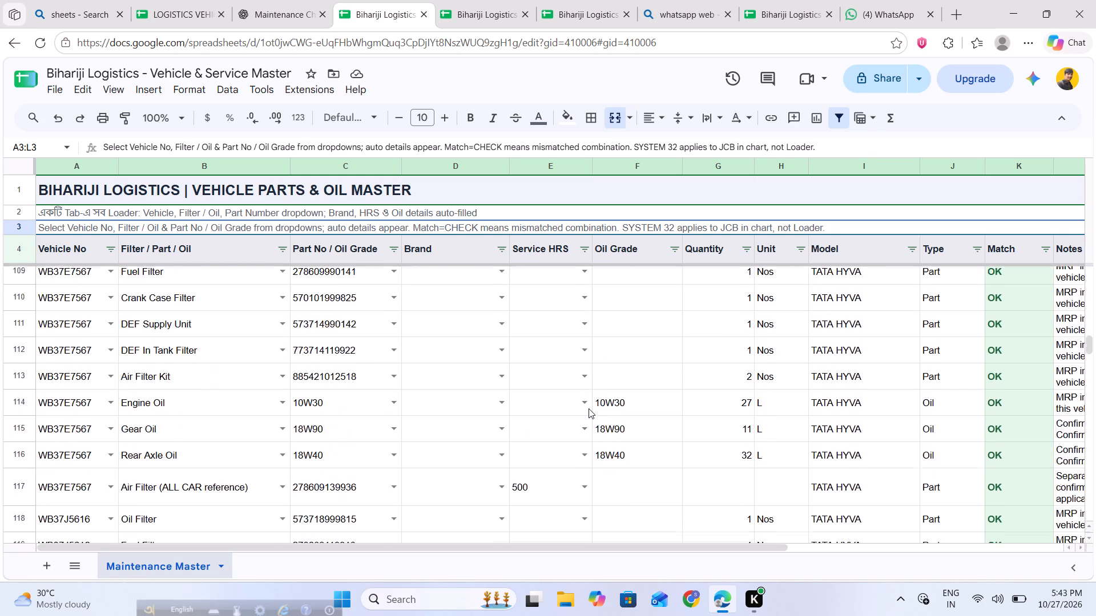
pyautogui.scroll(-7, 589, 408)
pyautogui.scroll(1, 589, 408)
pyautogui.scroll(-2, 589, 408)
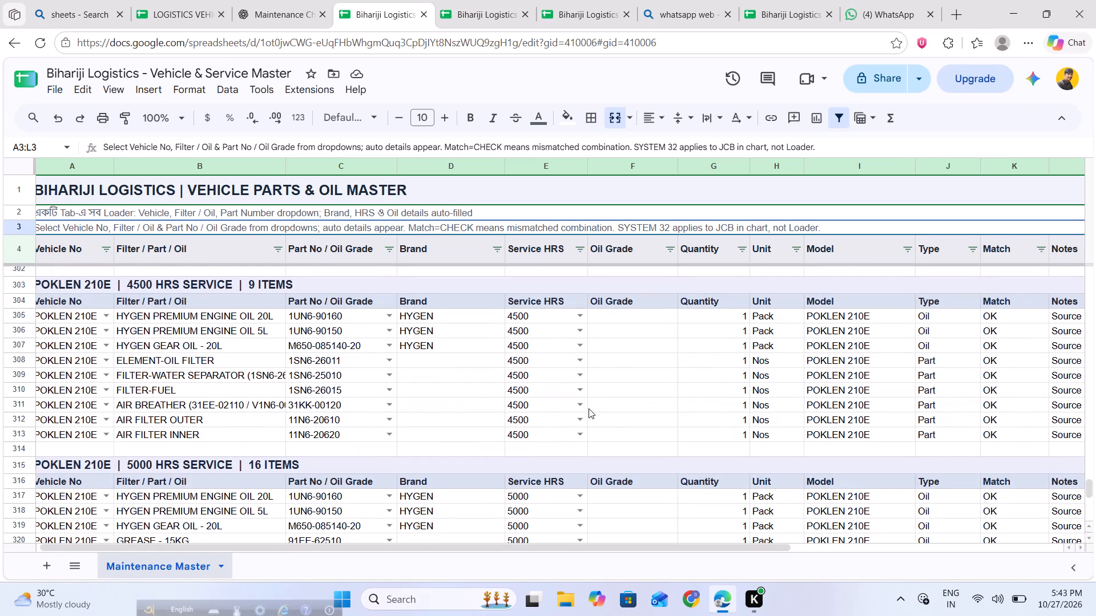
pyautogui.scroll(-2, 589, 408)
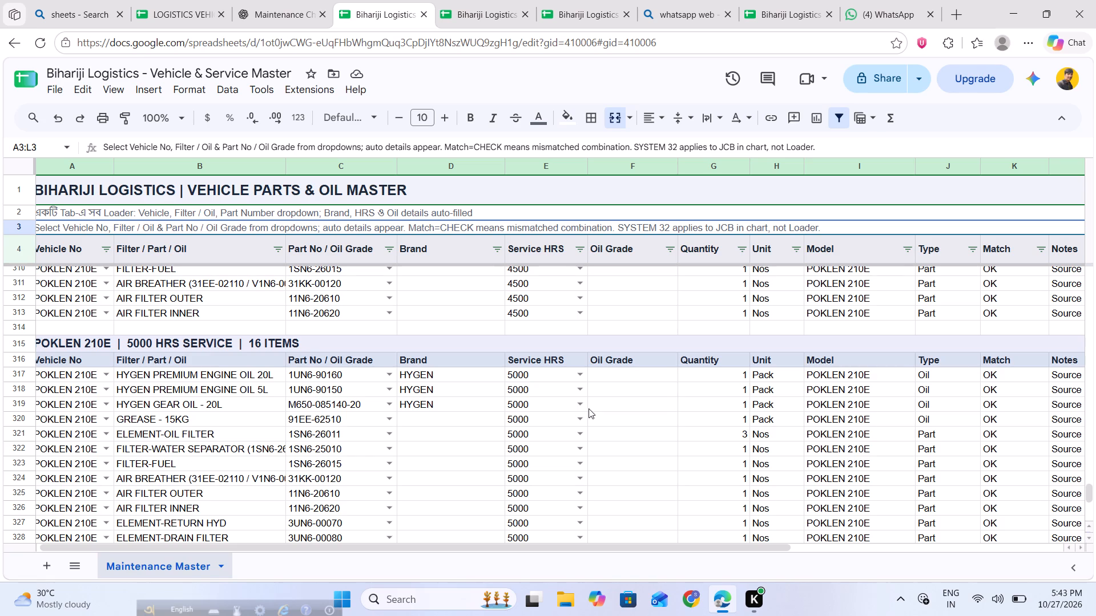
pyautogui.scroll(-3, 589, 408)
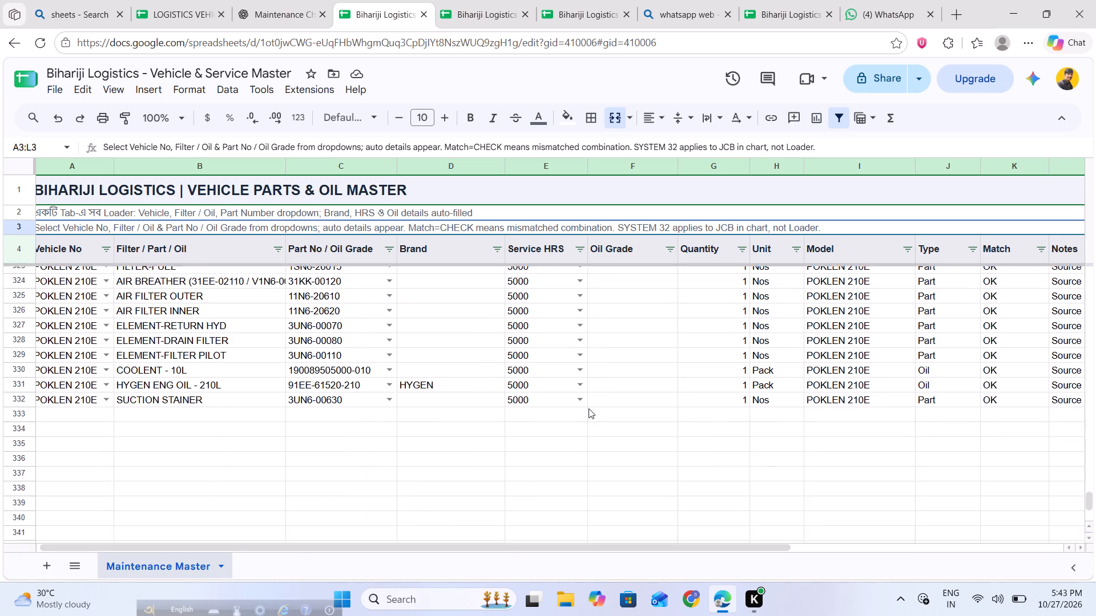
# Recheck the POKLEN 210E item lists from the 5000 HRS service back to the 3000 HRS service.
pyautogui.scroll(3, 589, 408)
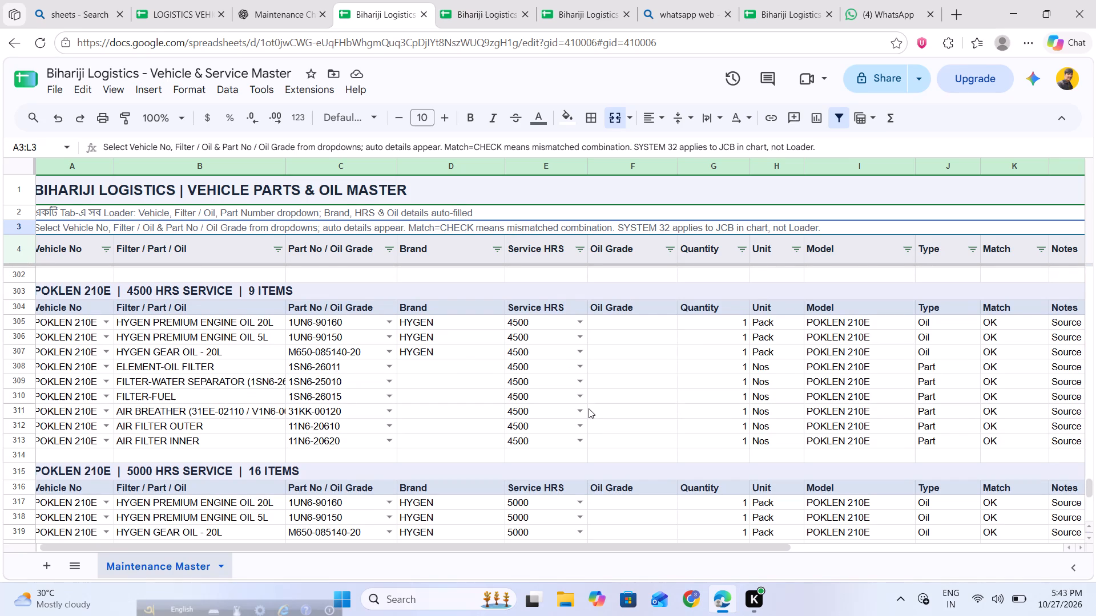
pyautogui.scroll(2, 589, 408)
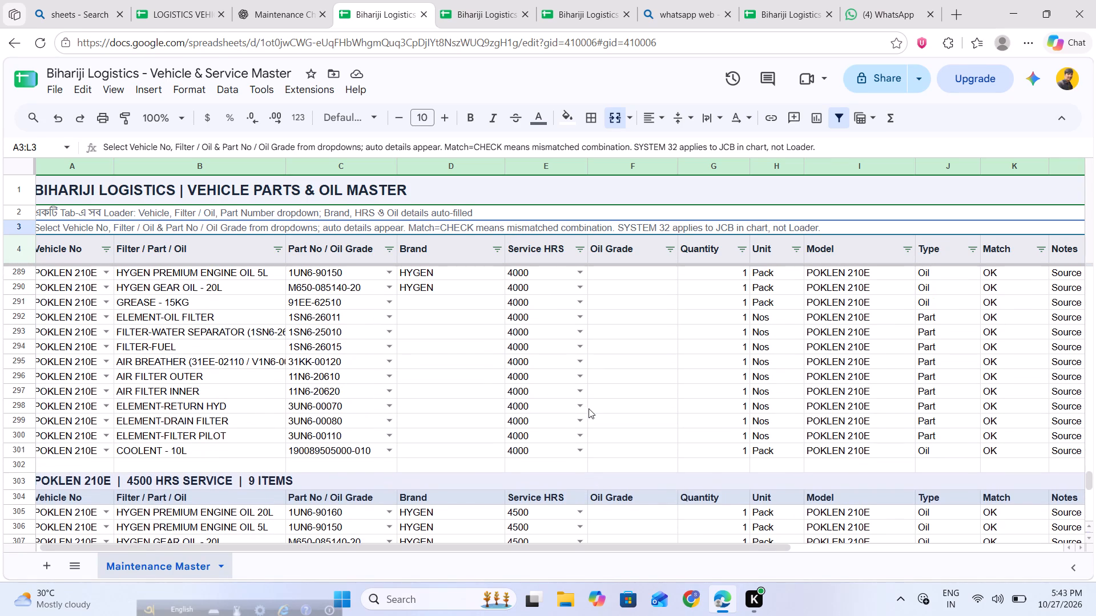
pyautogui.scroll(4, 589, 408)
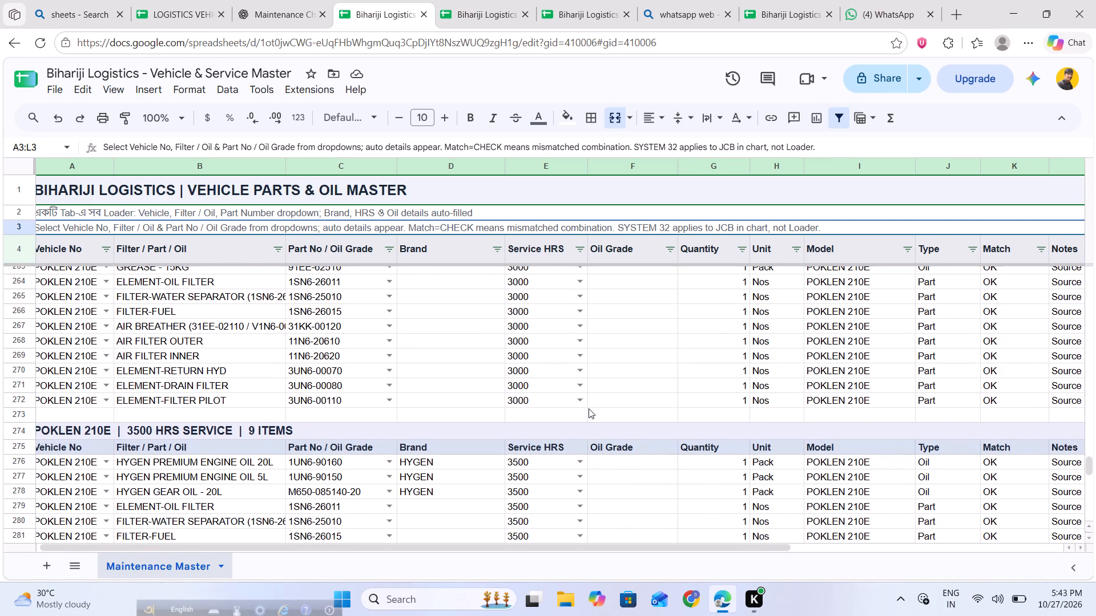
pyautogui.scroll(1, 589, 408)
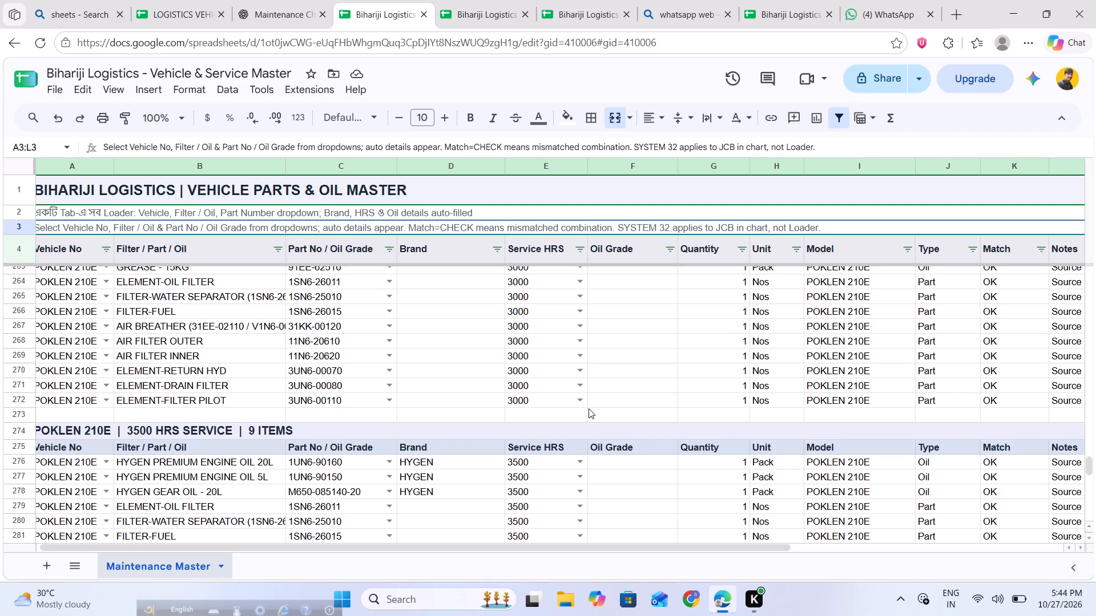
pyautogui.hscroll(2, 314, 335)
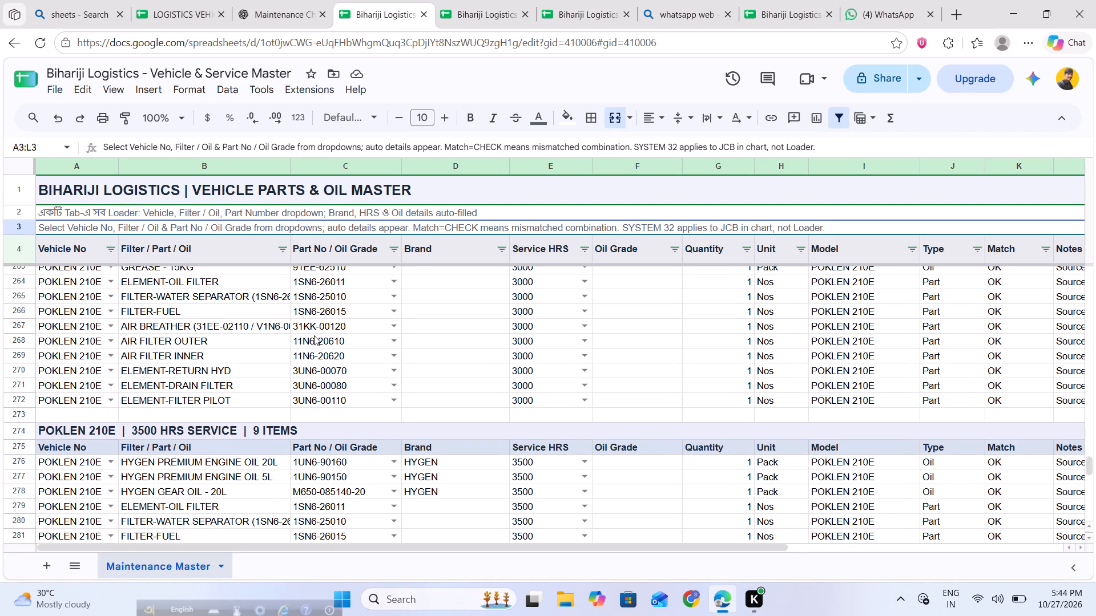
# Look over the TATA HYVA rows and the loader parts and oil rows for vehicles 1652 through 9948.
pyautogui.scroll(12, 314, 335)
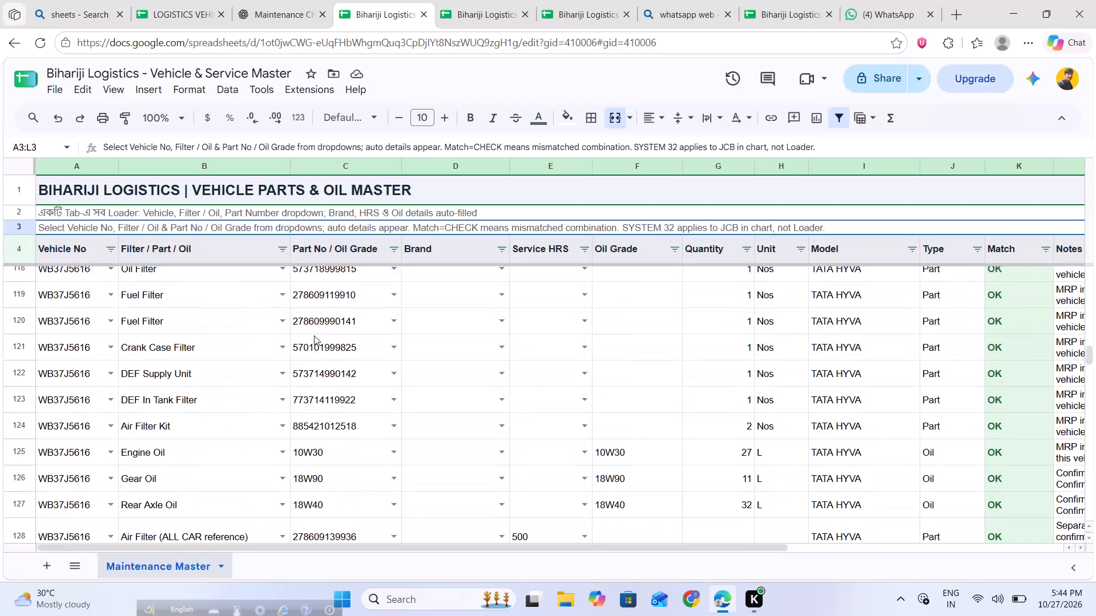
pyautogui.scroll(15, 314, 335)
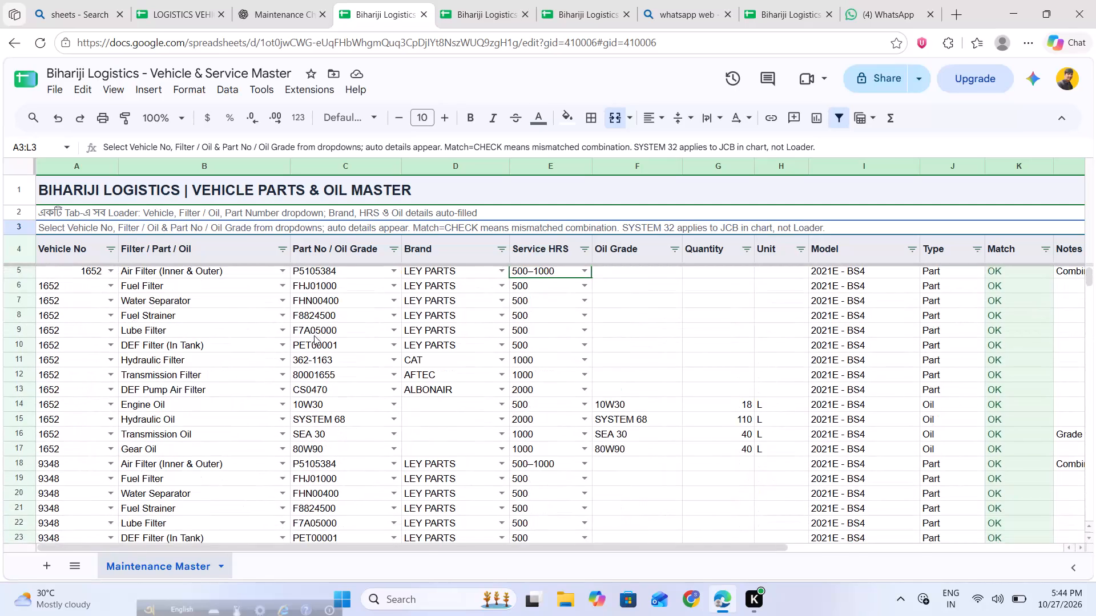
pyautogui.scroll(3, 314, 335)
pyautogui.scroll(-6, 314, 335)
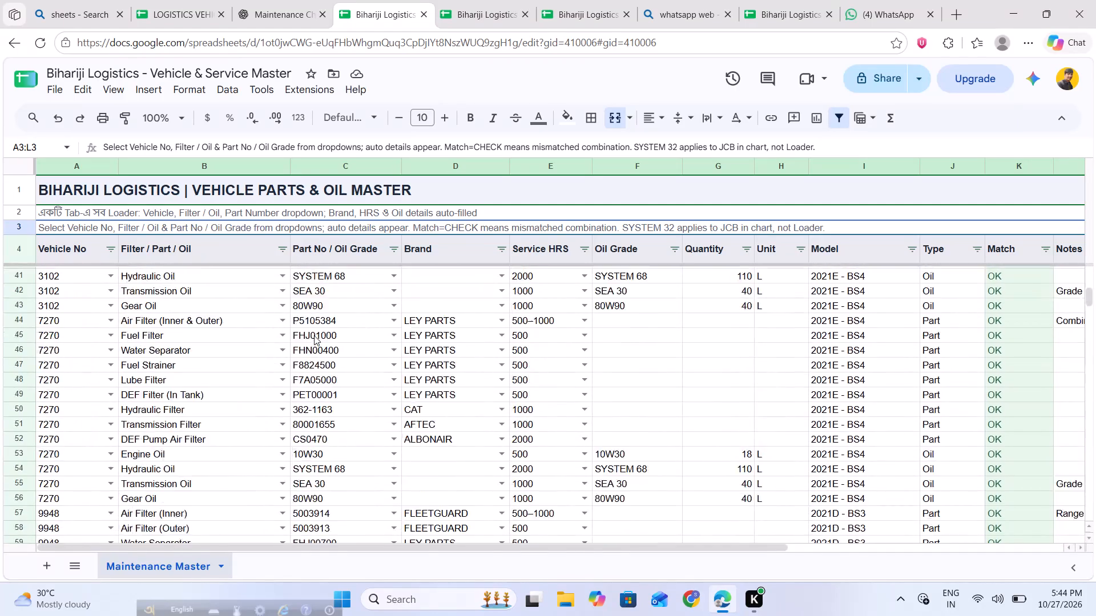
# Review the rows from the loader parts and oil entries through the POKLEN 210E service lists, ending with the 5000 HRS items.
pyautogui.scroll(-11, 314, 335)
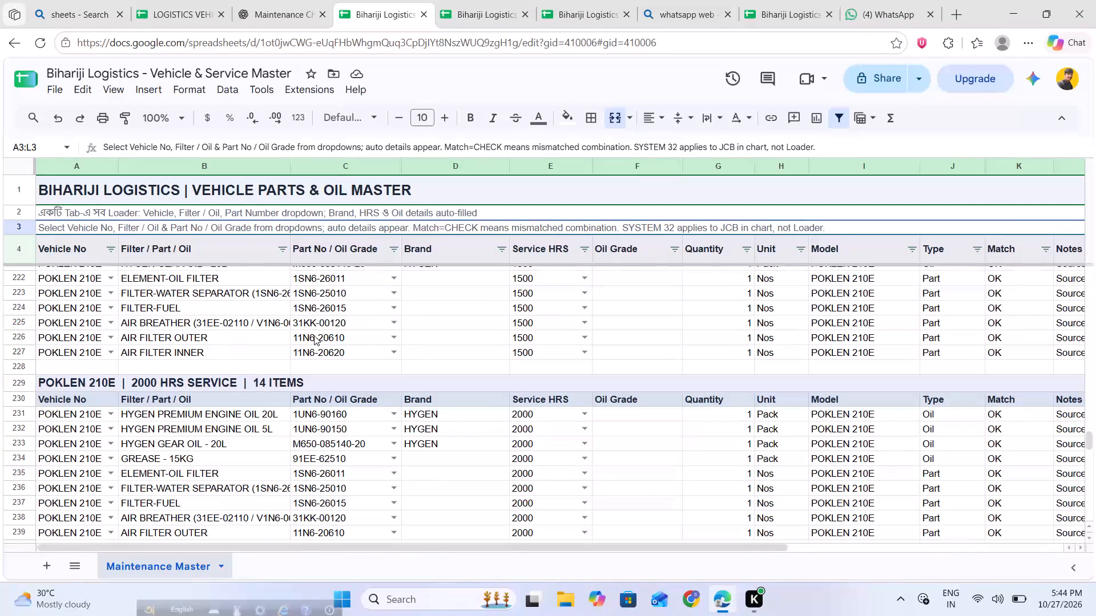
pyautogui.scroll(-5, 314, 335)
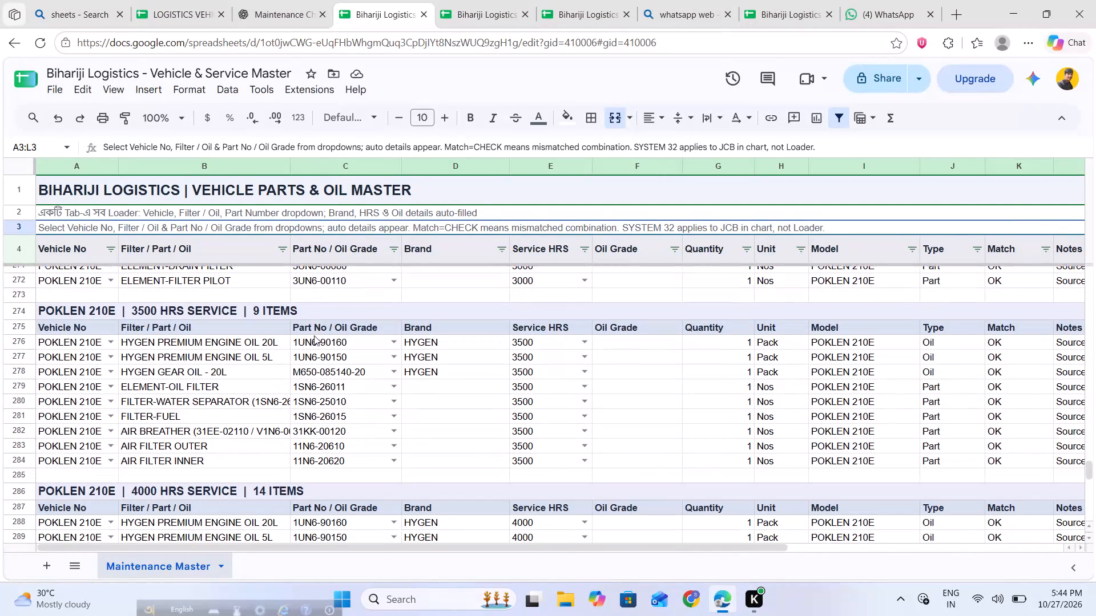
pyautogui.scroll(-4, 314, 335)
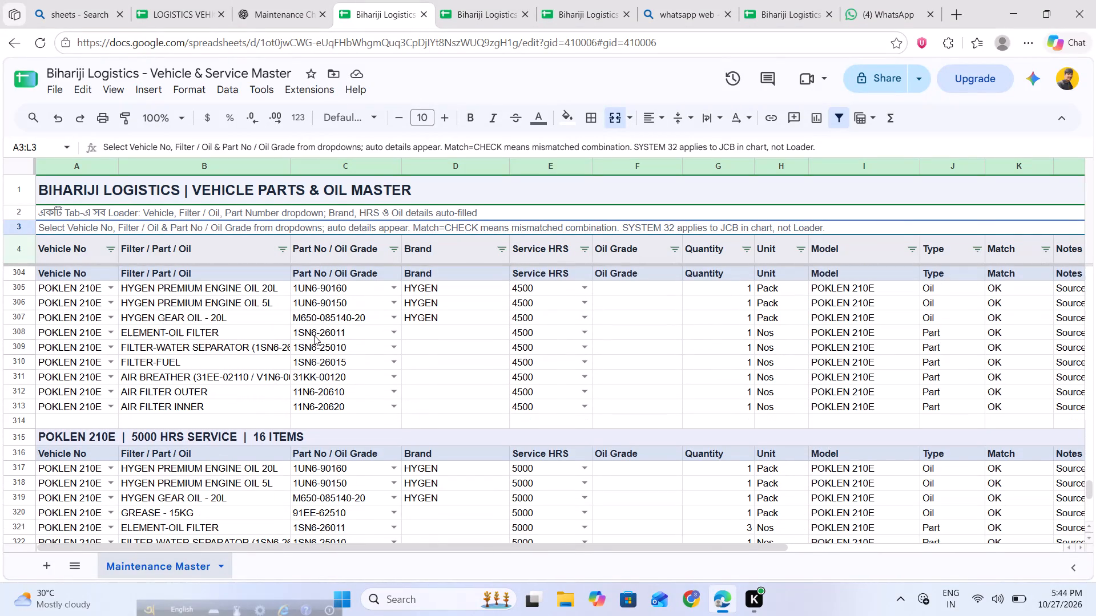
pyautogui.scroll(-3, 314, 335)
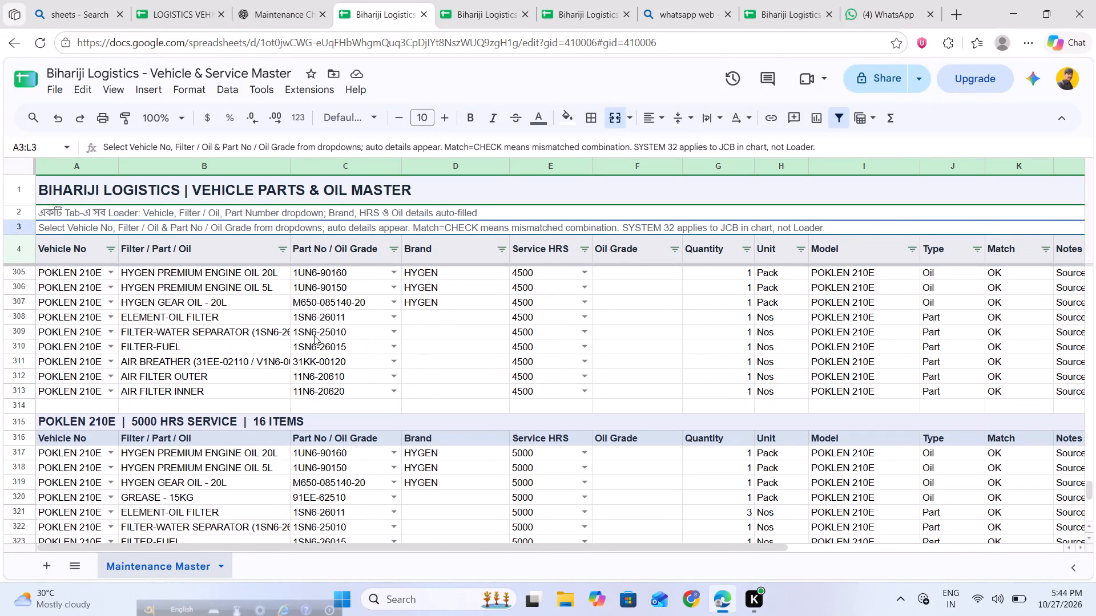
pyautogui.scroll(-4, 314, 335)
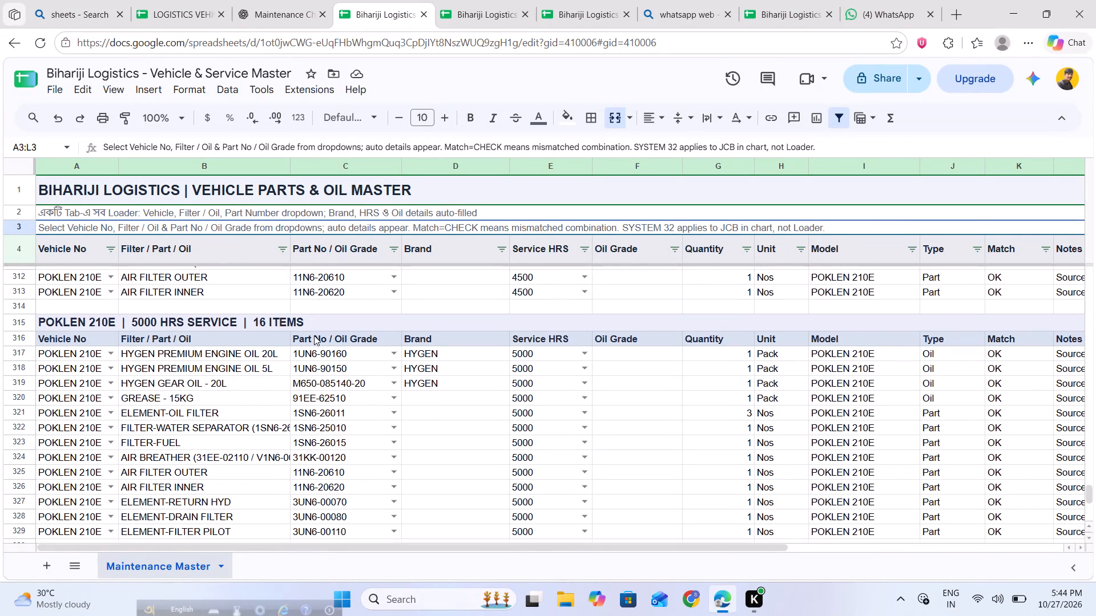
pyautogui.scroll(-1, 314, 335)
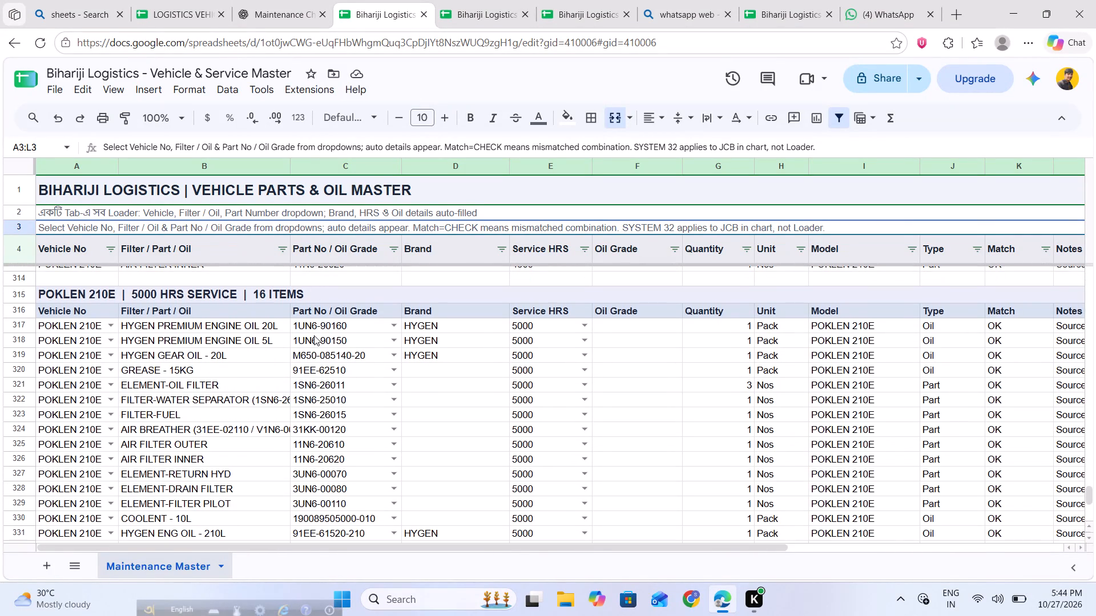
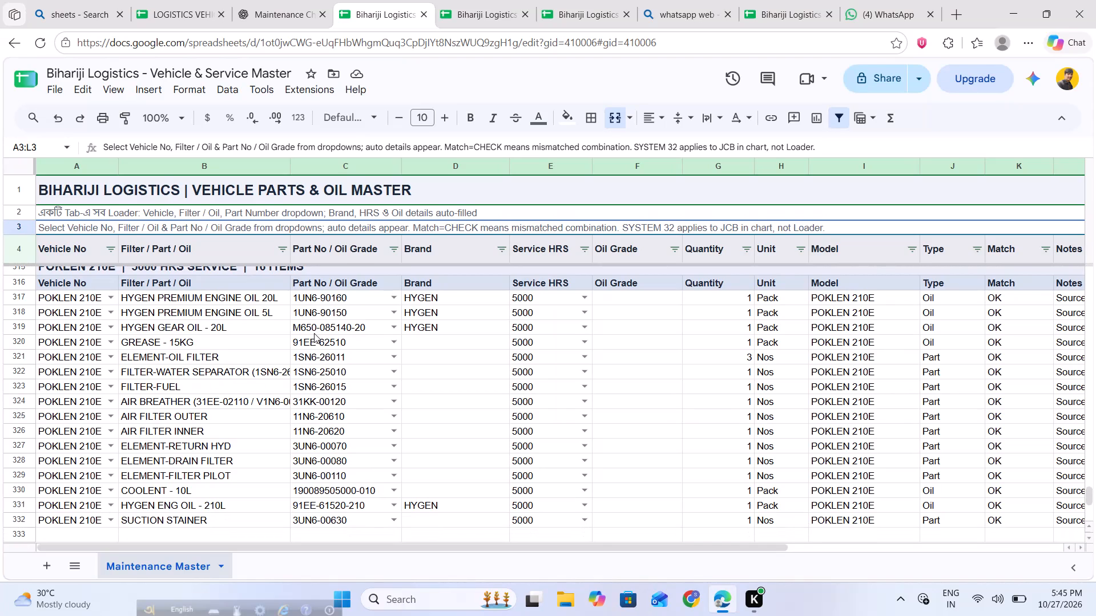
# Review the POKLEN 210E service lists from the 5000 HRS items back to the 500 HOURS items.
pyautogui.scroll(-1, 314, 333)
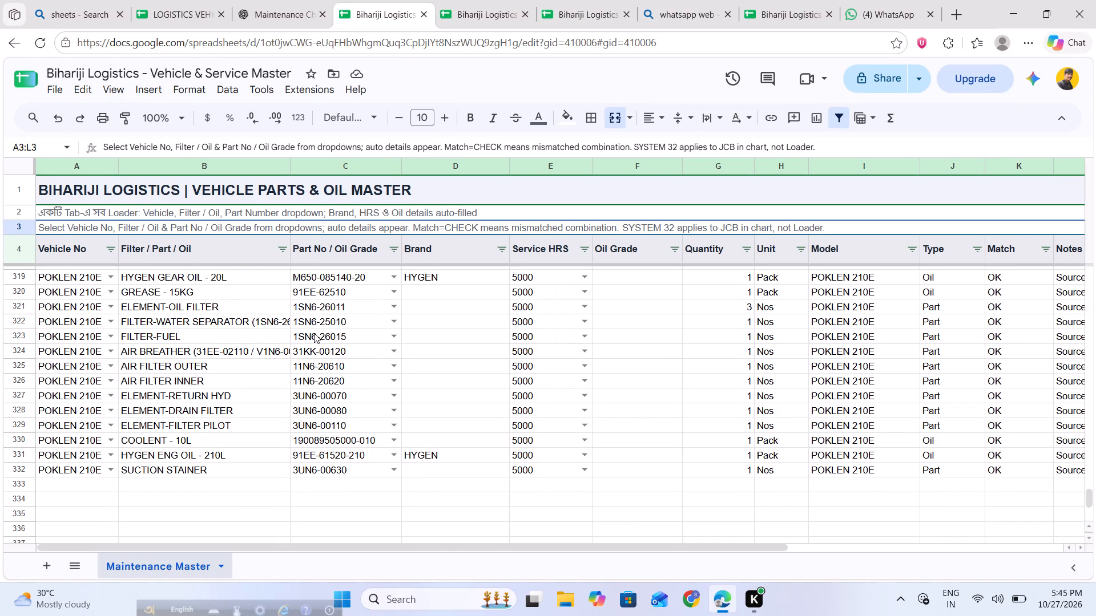
pyautogui.scroll(2, 314, 333)
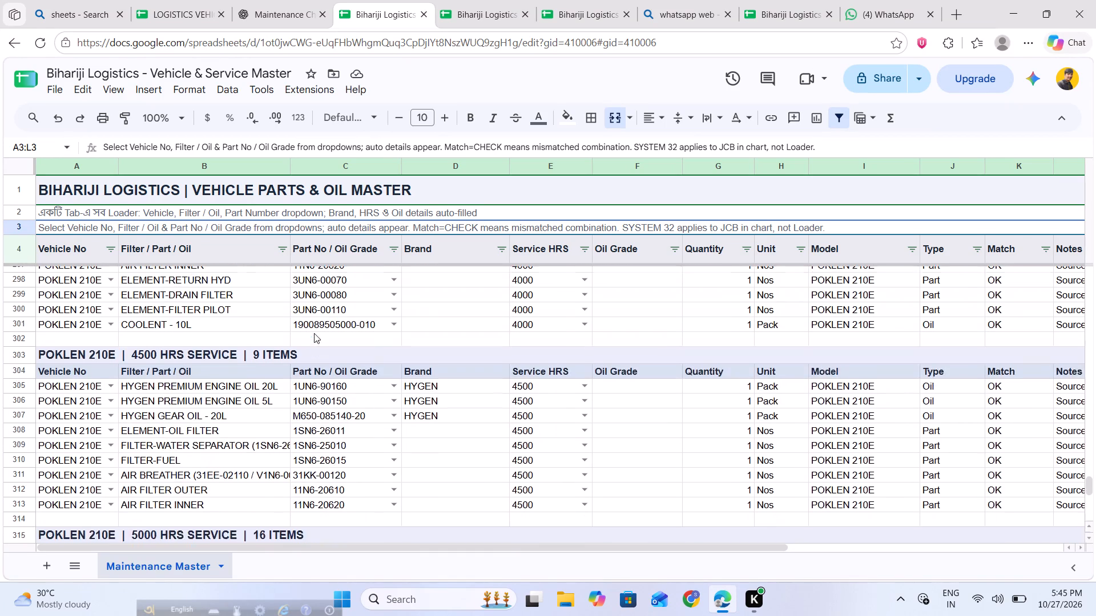
pyautogui.scroll(6, 314, 333)
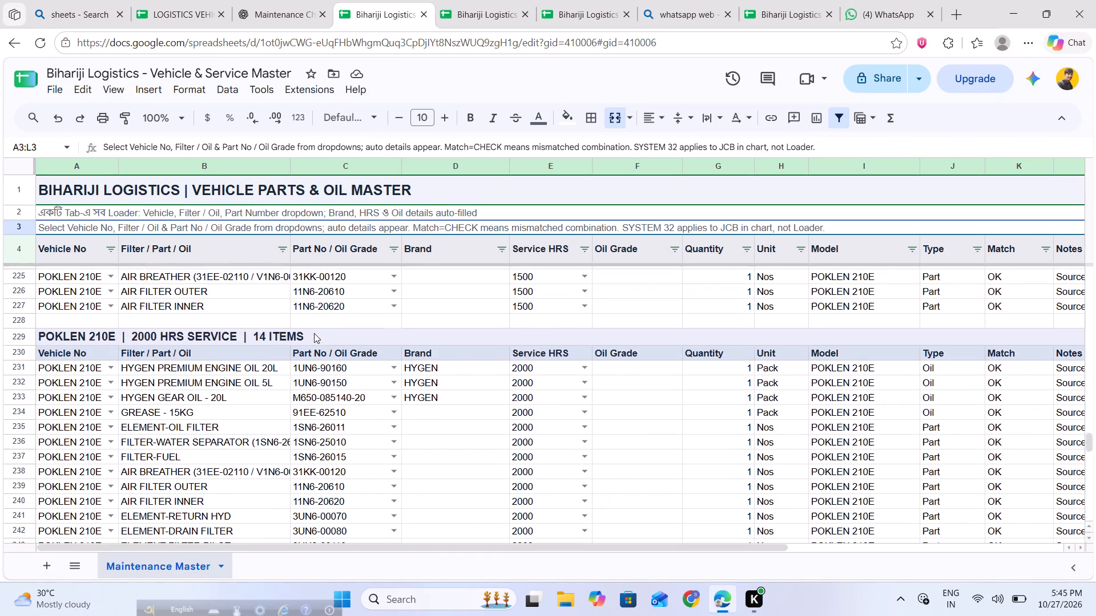
pyautogui.scroll(4, 314, 333)
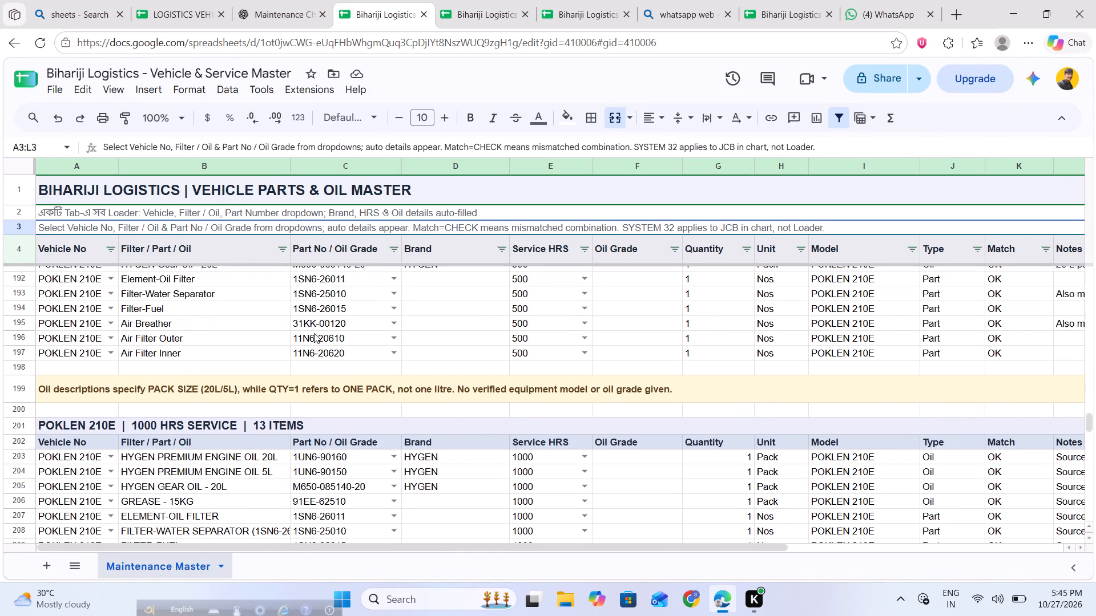
pyautogui.scroll(1, 314, 333)
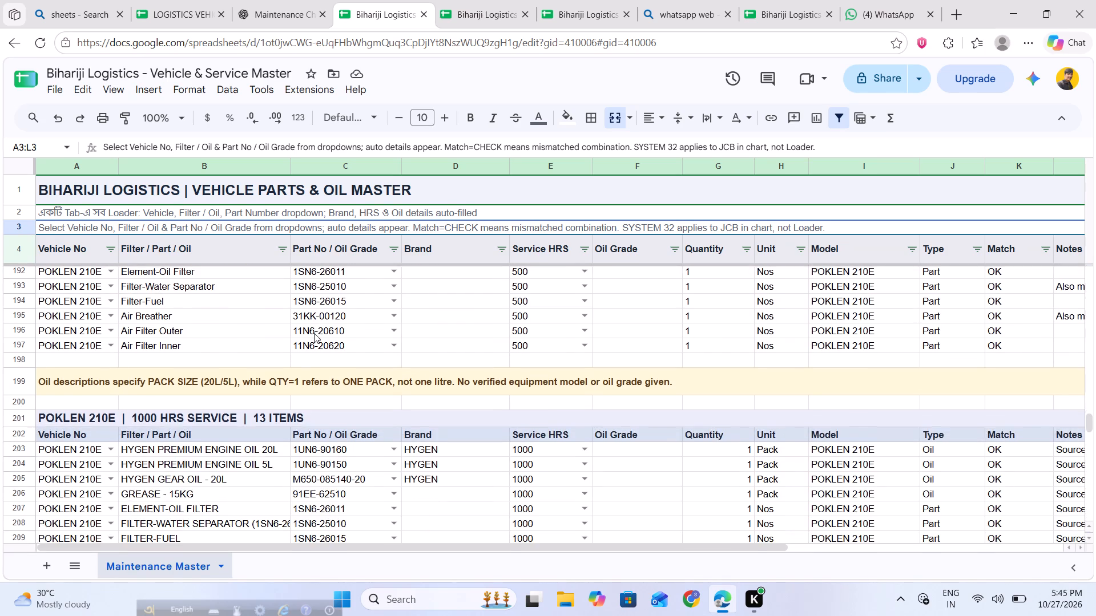
pyautogui.scroll(-5, 314, 333)
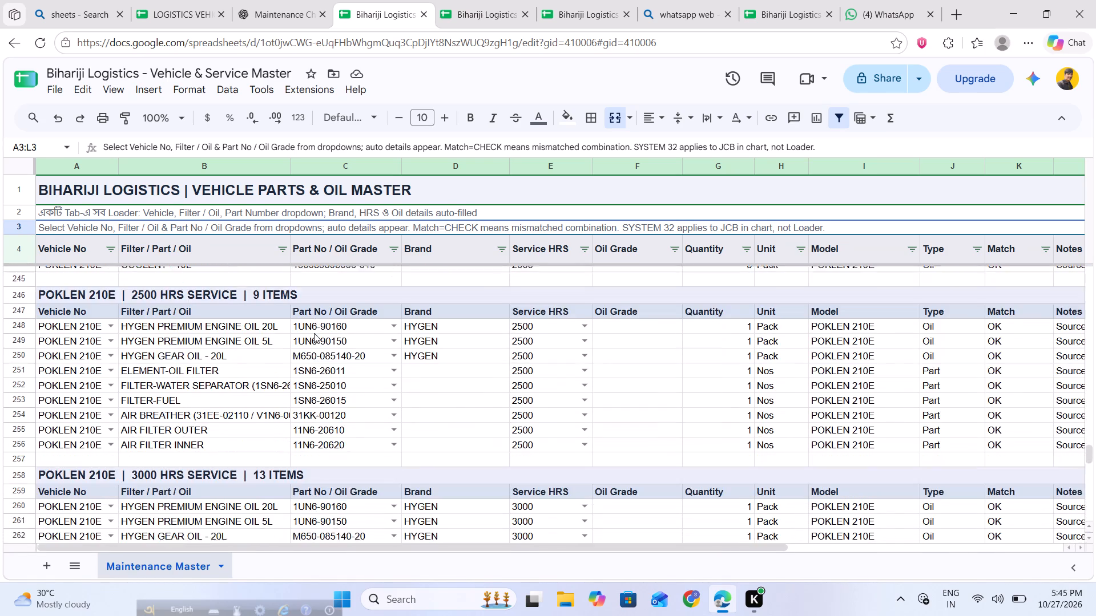
pyautogui.scroll(-2, 314, 333)
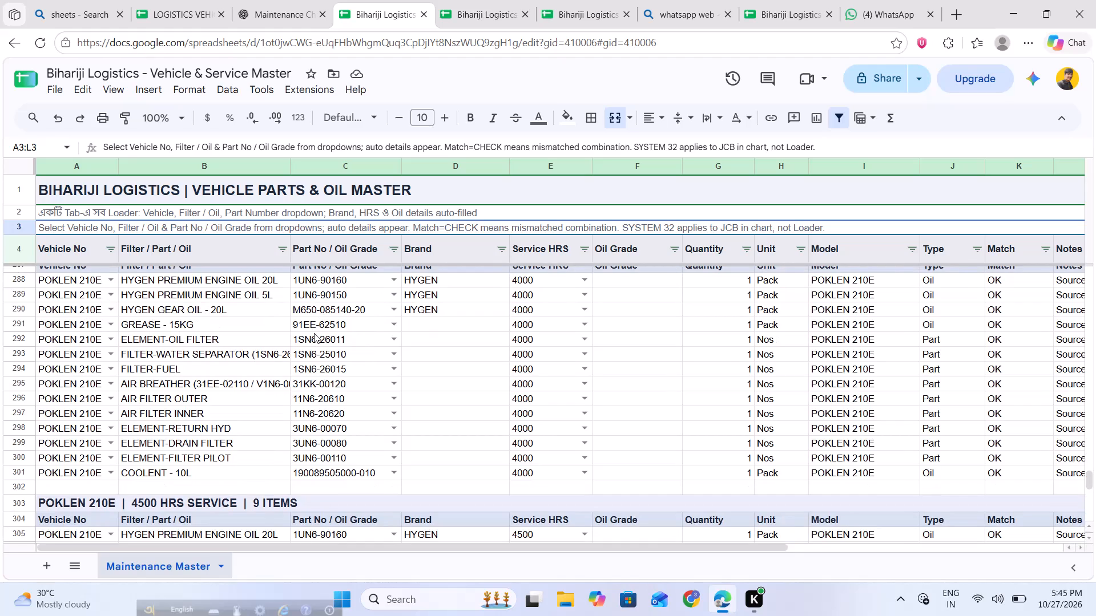
pyautogui.scroll(1, 314, 333)
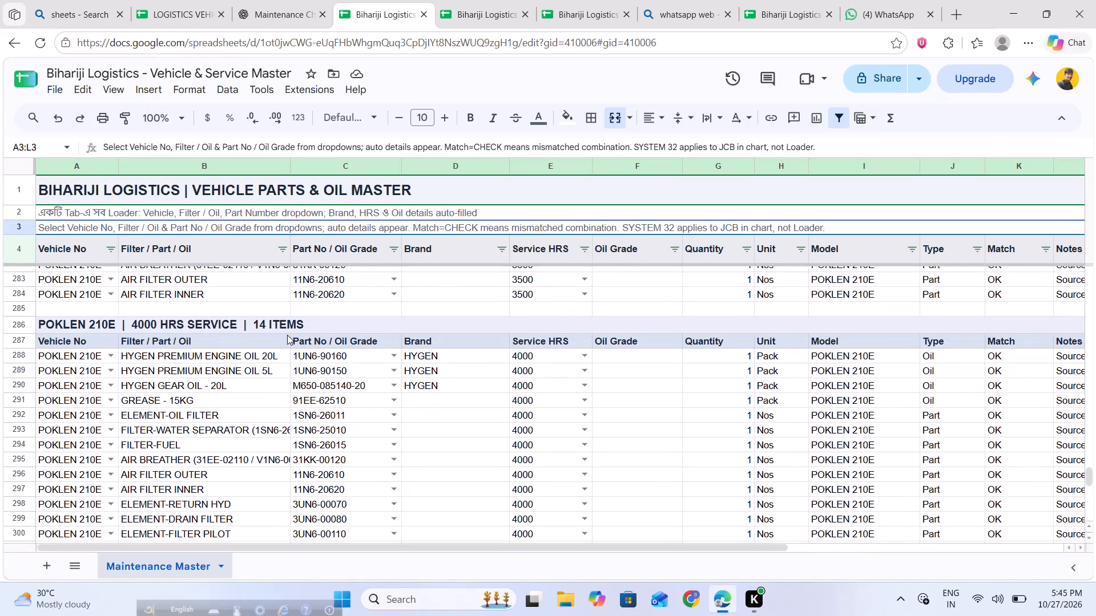
pyautogui.scroll(6, 287, 335)
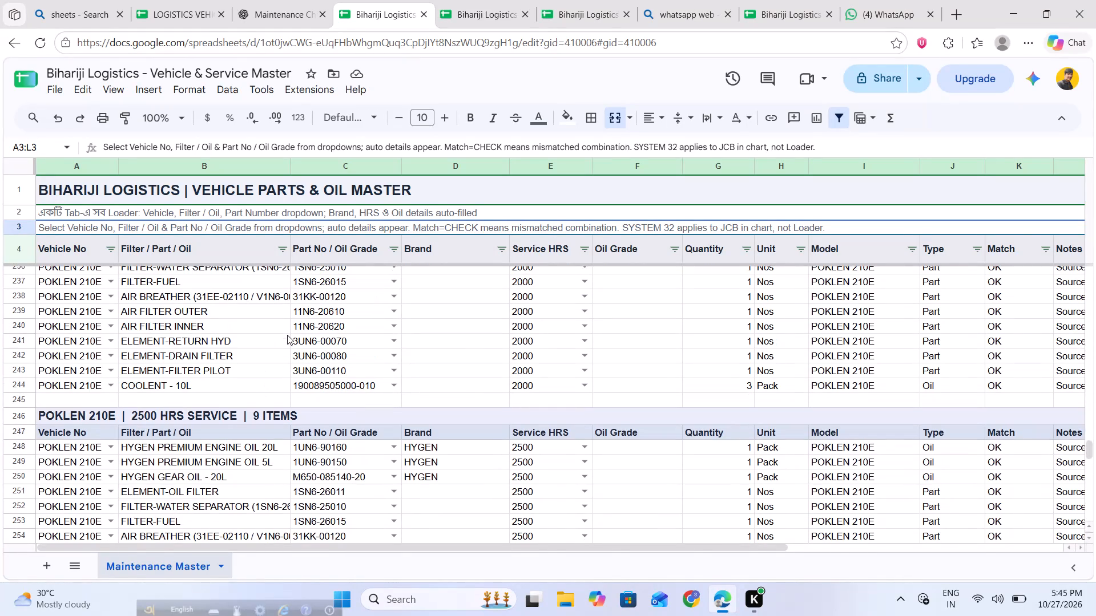
pyautogui.scroll(5, 287, 335)
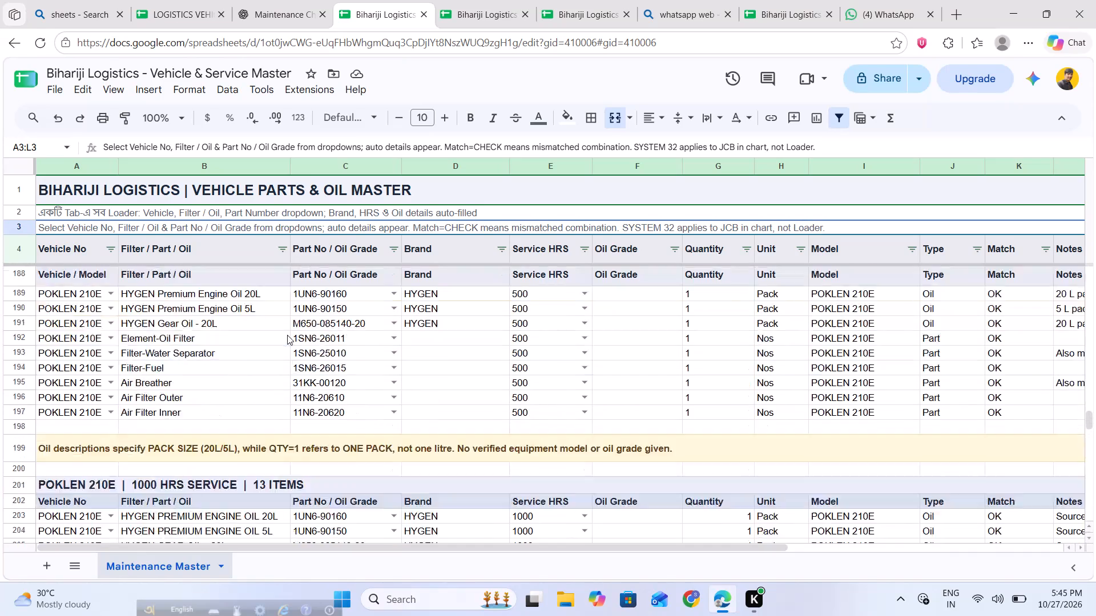
pyautogui.scroll(7, 287, 335)
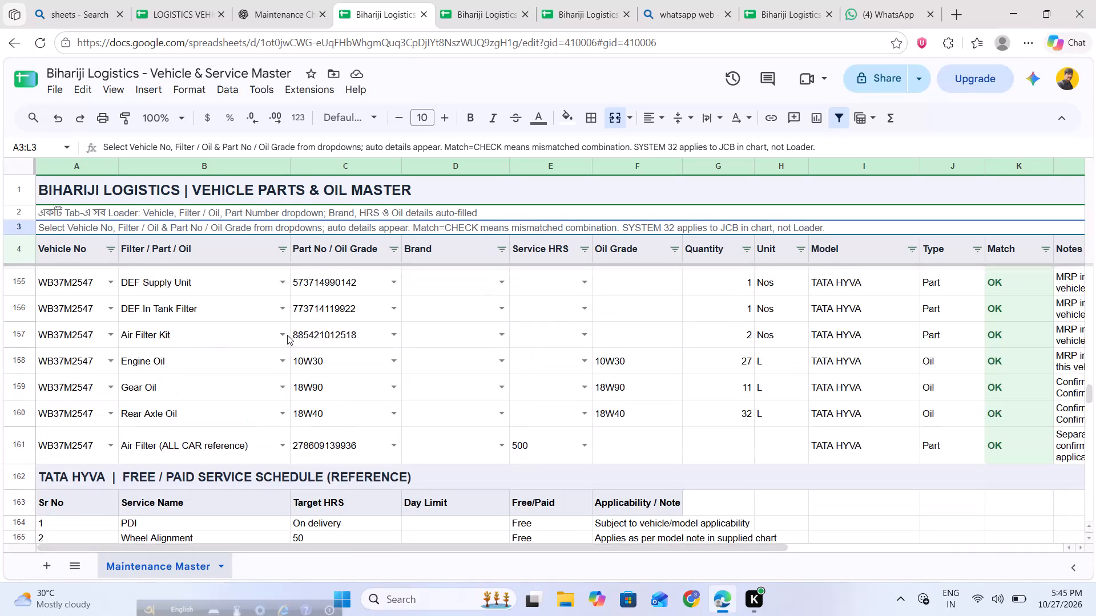
pyautogui.scroll(5, 287, 335)
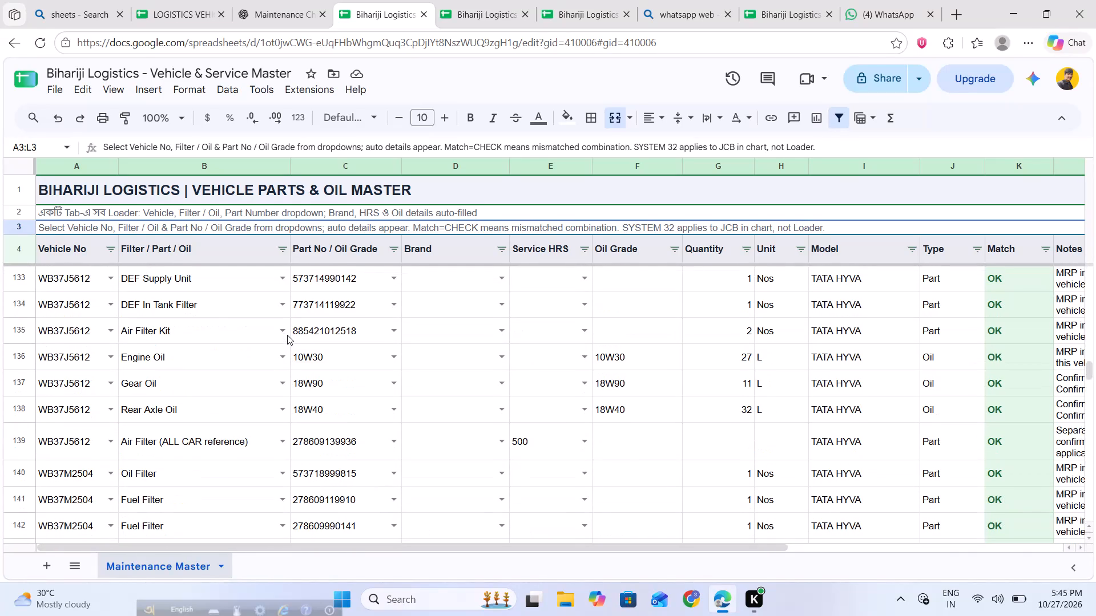
# Examine the POKLEN 210E service lists from 500 HOURS through the last 5000 HRS items, including the Notes column.
pyautogui.scroll(-9, 287, 335)
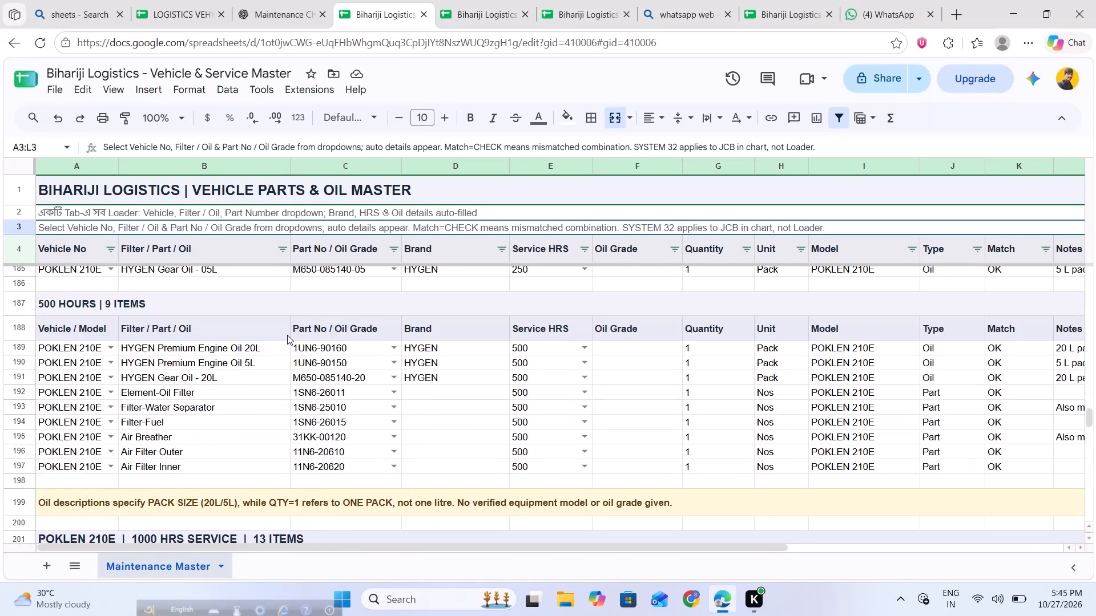
pyautogui.scroll(-8, 287, 335)
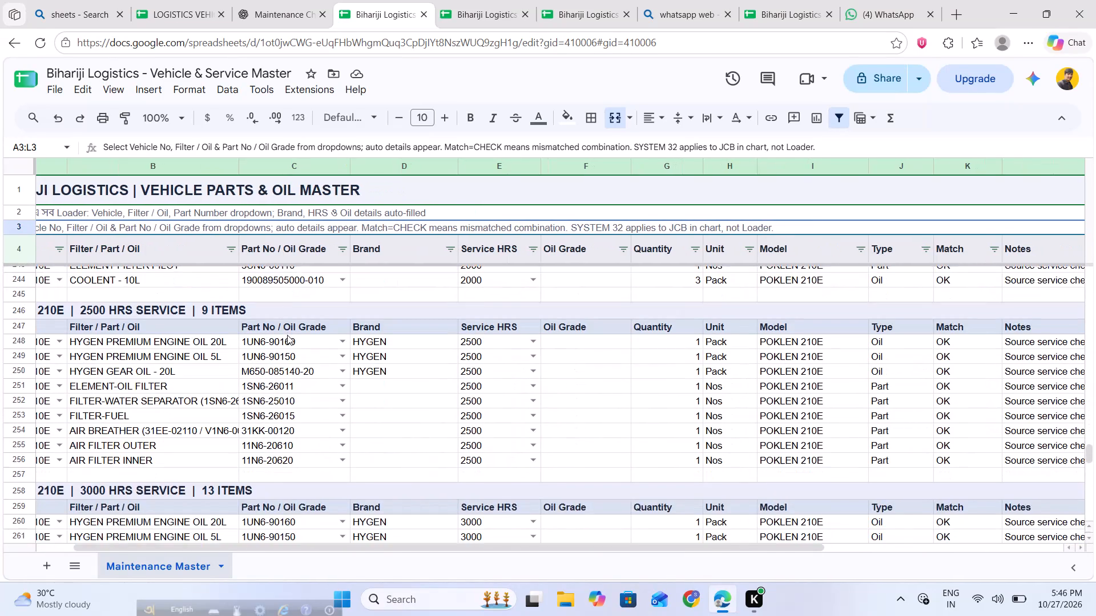
pyautogui.scroll(-6, 287, 335)
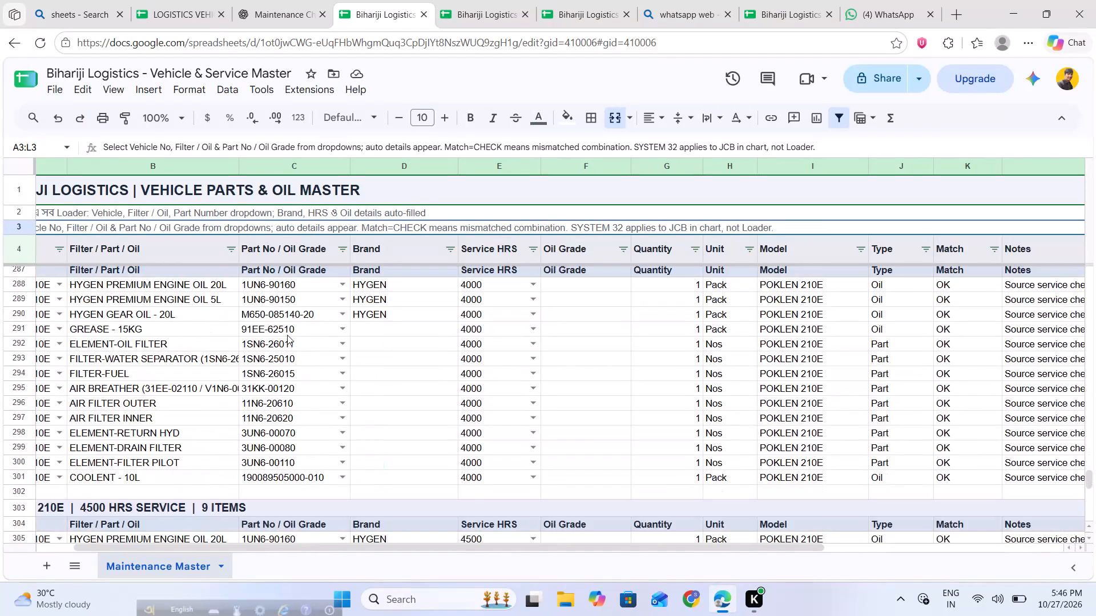
pyautogui.scroll(-5, 317, 460)
pyautogui.scroll(1, 317, 460)
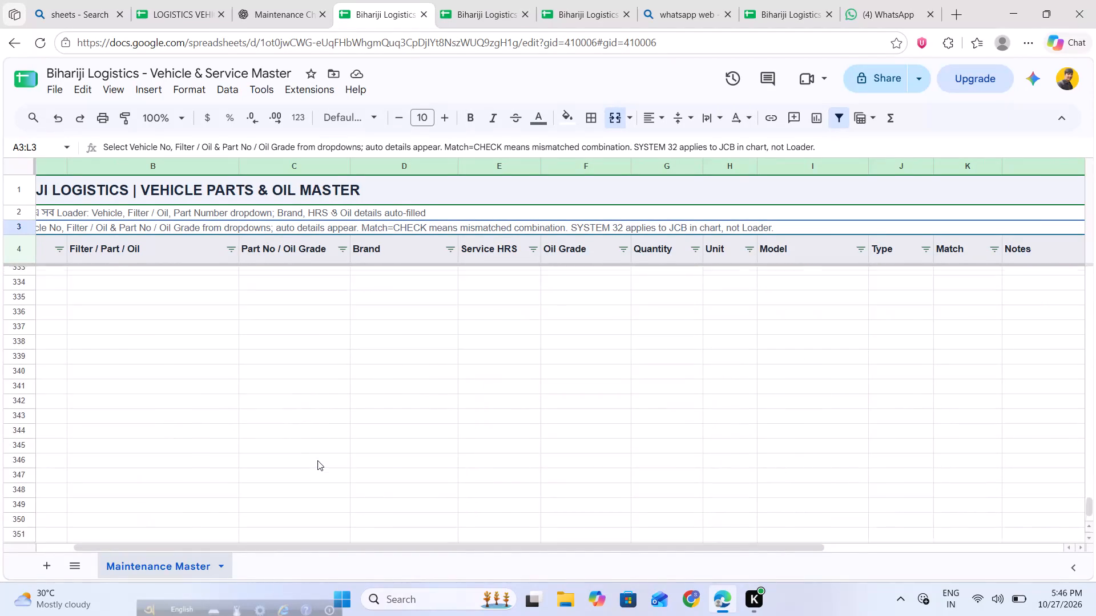
pyautogui.scroll(1, 317, 460)
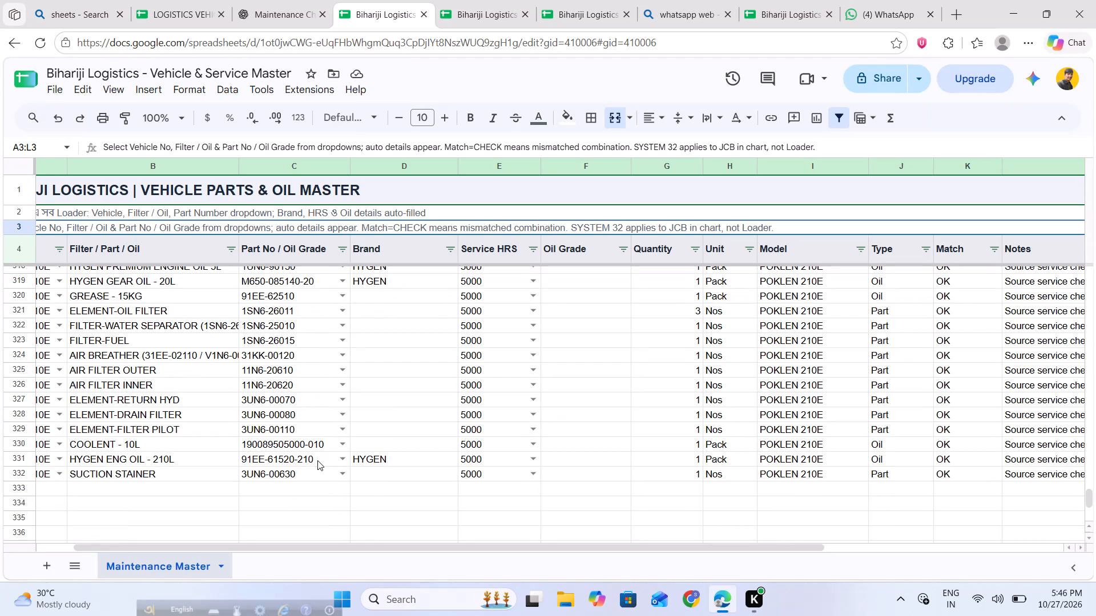
# Save the Bihariji Logistics - Vehicle & Service Master spreadsheet.
pyautogui.hotkey('ctrl', 's')
pyautogui.hotkey('ctrl', 's')
pyautogui.hotkey('ctrl', 's')
pyautogui.hotkey('ctrl', 's')
pyautogui.hotkey('ctrl', 's')
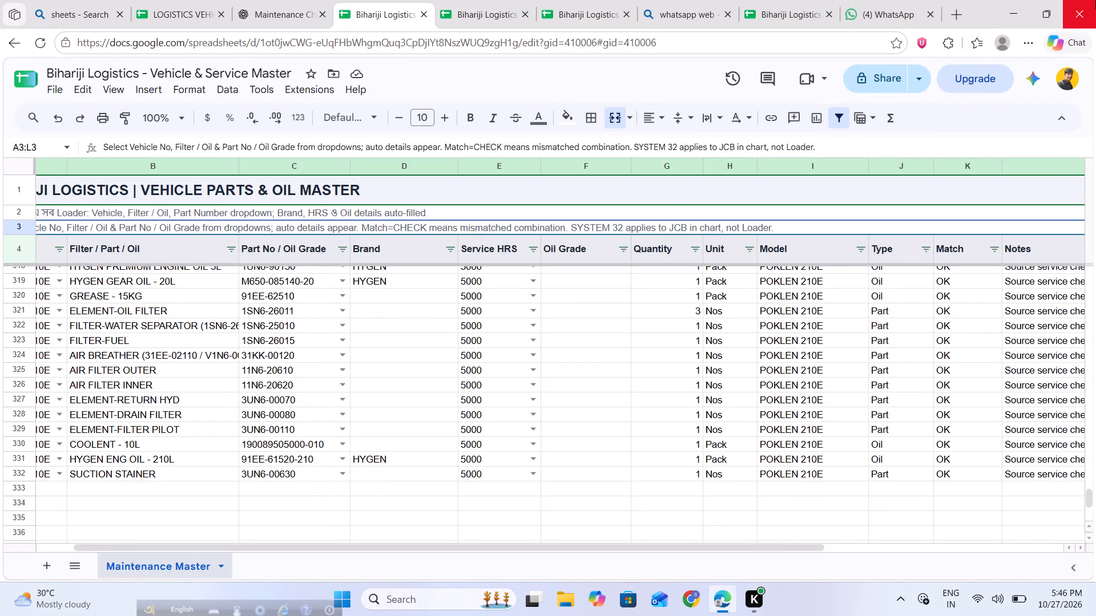
# Close the browser window containing the spreadsheet.
pyautogui.doubleClick(1095, 0)
pyautogui.tripleClick(1095, 0)
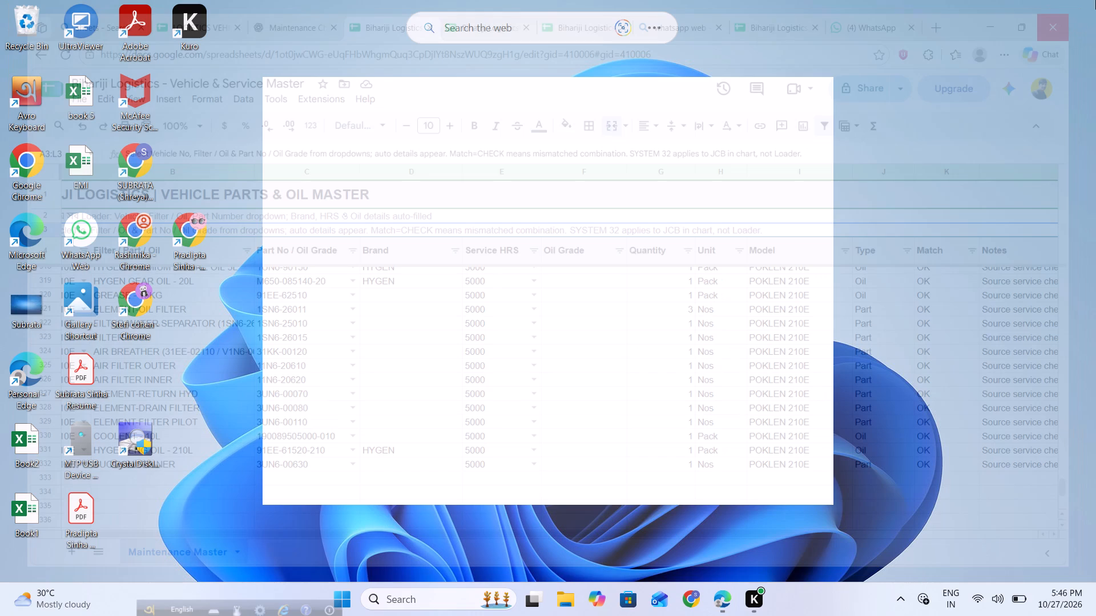
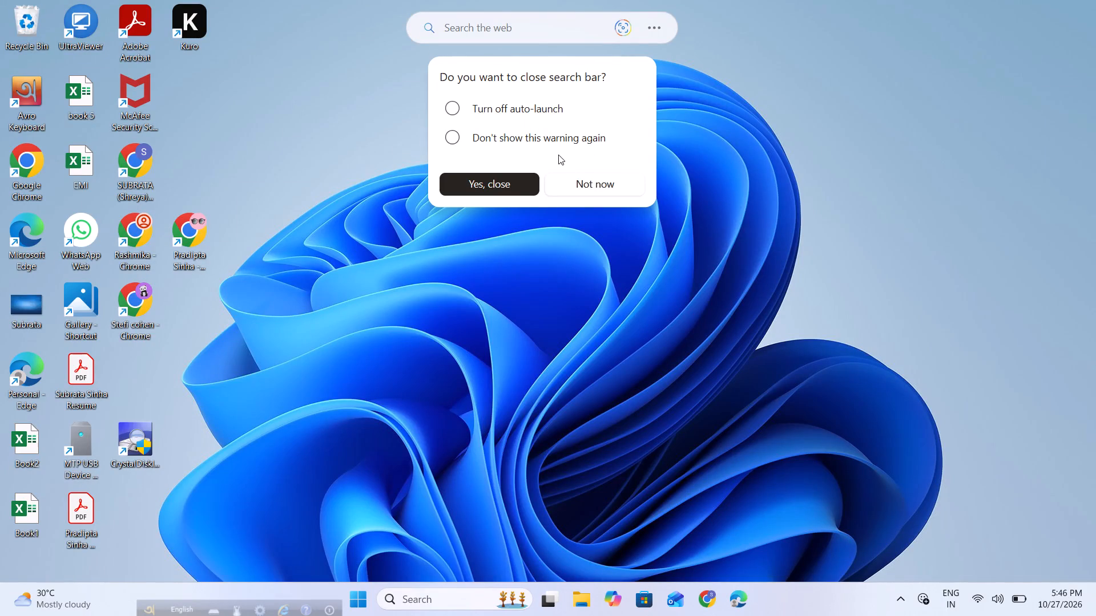
# Confirm closing the desktop web search bar, leaving its auto-launch and warning options unselected.
pyautogui.click(513, 181)
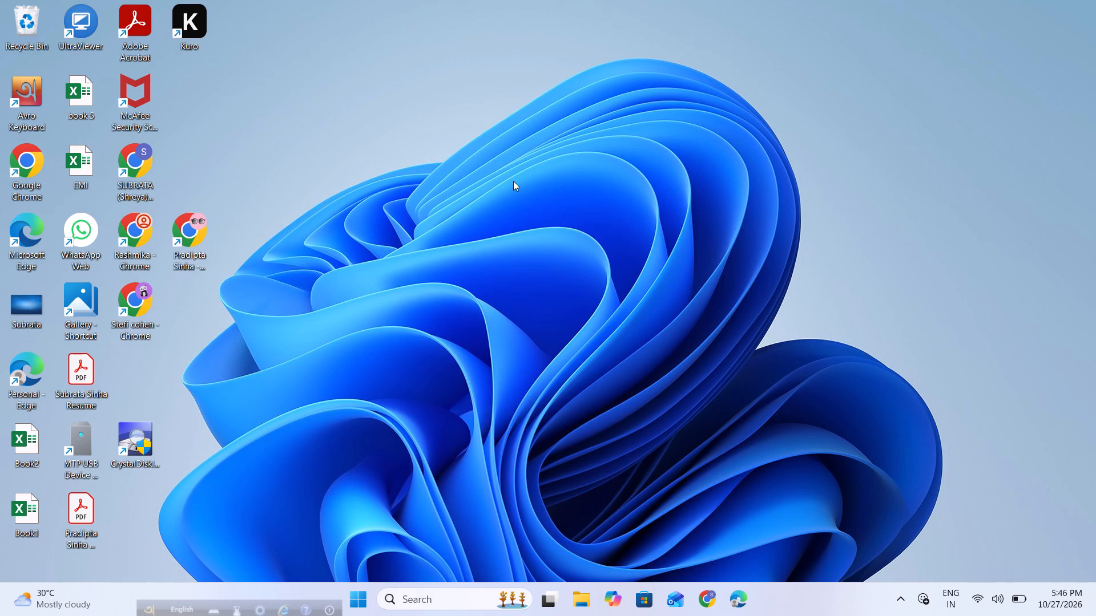
# Open the Windows power options for locking, sleeping, shutting down or restarting the computer.
pyautogui.click(350, 597)
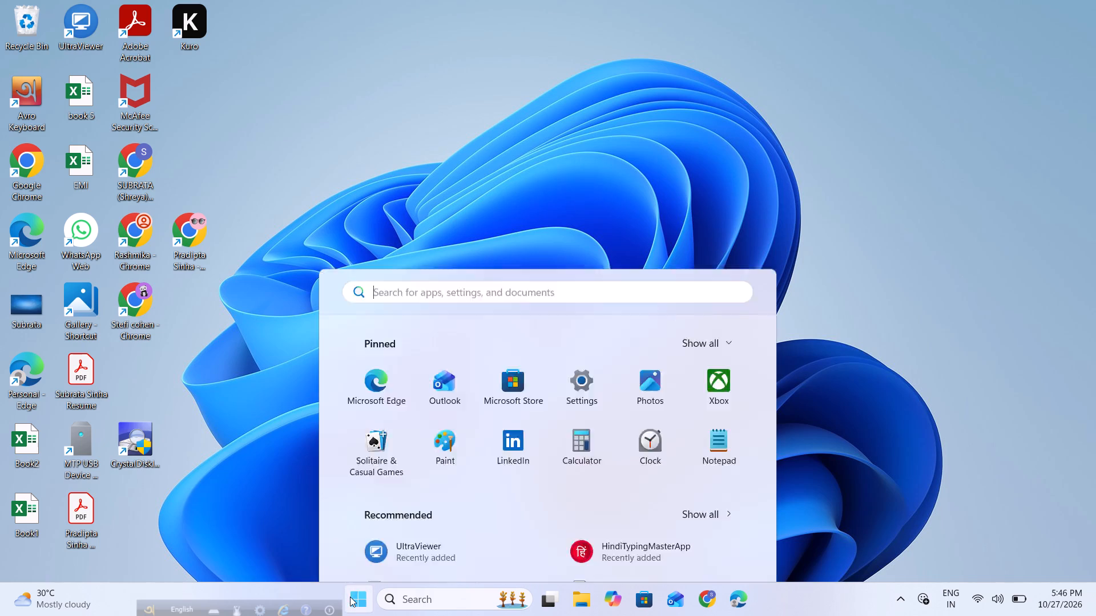
pyautogui.click(735, 549)
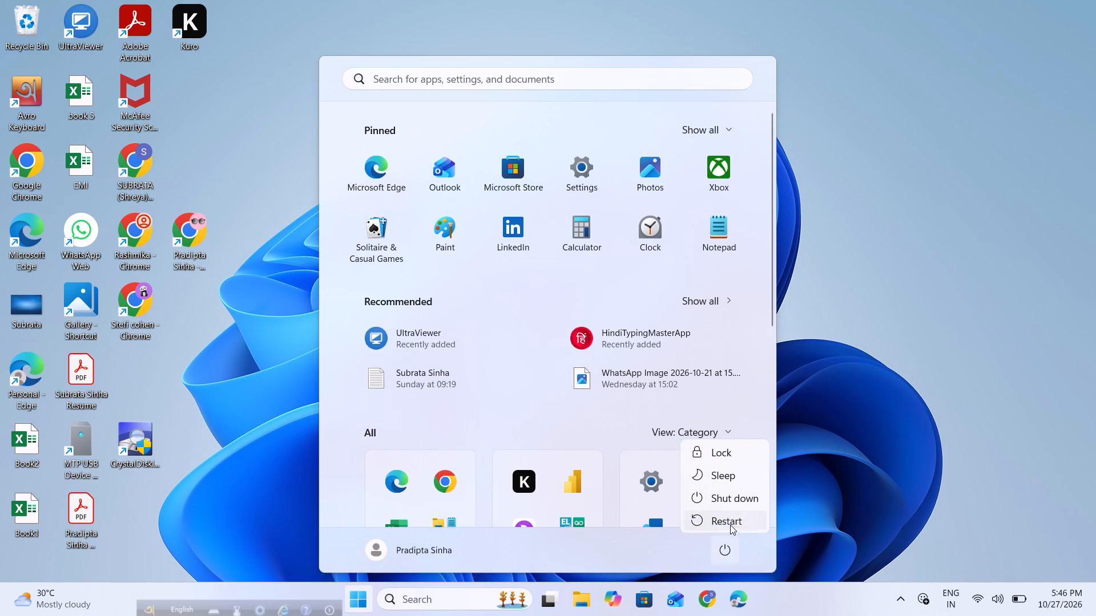